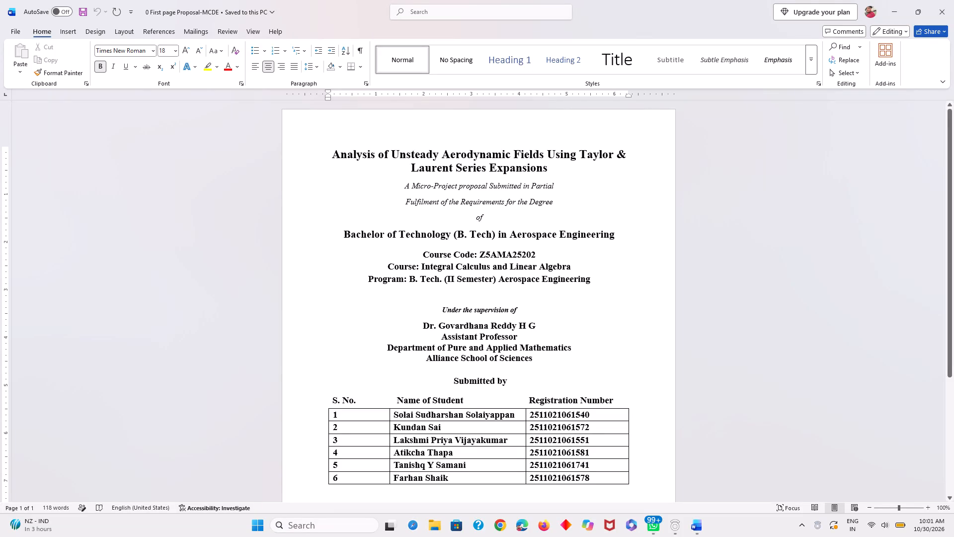
# Replace the cover page title with "Hashing and Collision Resolution Using Modular Arithmetic and Discrete Structures".
pyautogui.scroll(-3, 572, 187)
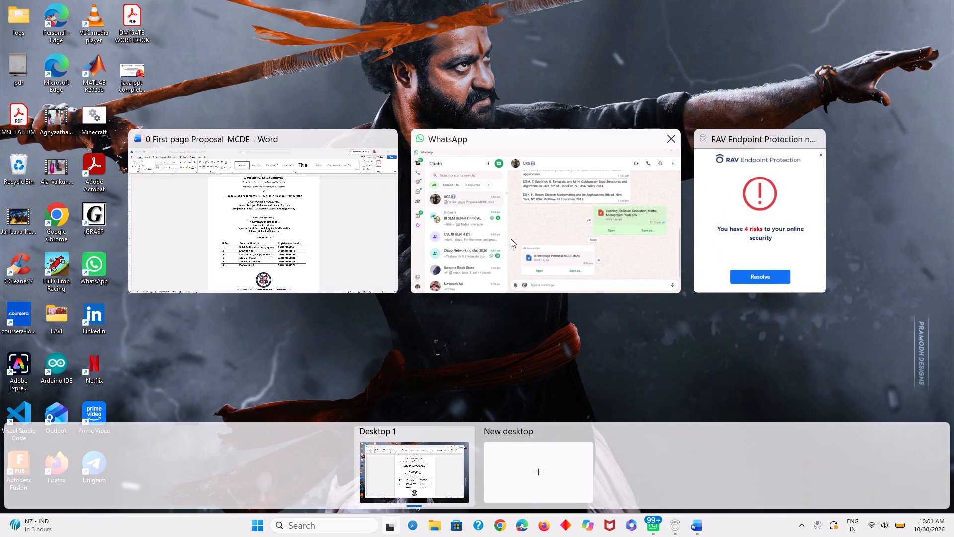
pyautogui.click(374, 224)
pyautogui.scroll(3, 374, 224)
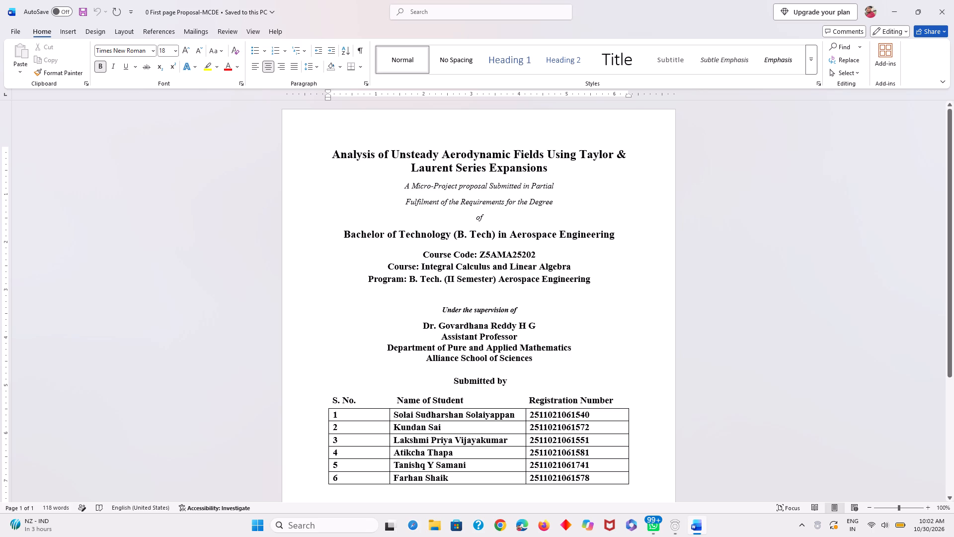
pyautogui.press('BackSpace')
pyautogui.press('BackSpace')
pyautogui.press('BackSpace')
pyautogui.press('BackSpace')
pyautogui.press('BackSpace')
pyautogui.press('BackSpace')
pyautogui.press('BackSpace')
pyautogui.press('BackSpace')
pyautogui.press('BackSpace')
pyautogui.press('BackSpace')
pyautogui.press('BackSpace')
pyautogui.press('BackSpace')
pyautogui.press('BackSpace')
pyautogui.press('BackSpace')
pyautogui.press('BackSpace')
pyautogui.press('BackSpace')
pyautogui.press('BackSpace')
pyautogui.press('BackSpace')
pyautogui.press('BackSpace')
pyautogui.press('BackSpace')
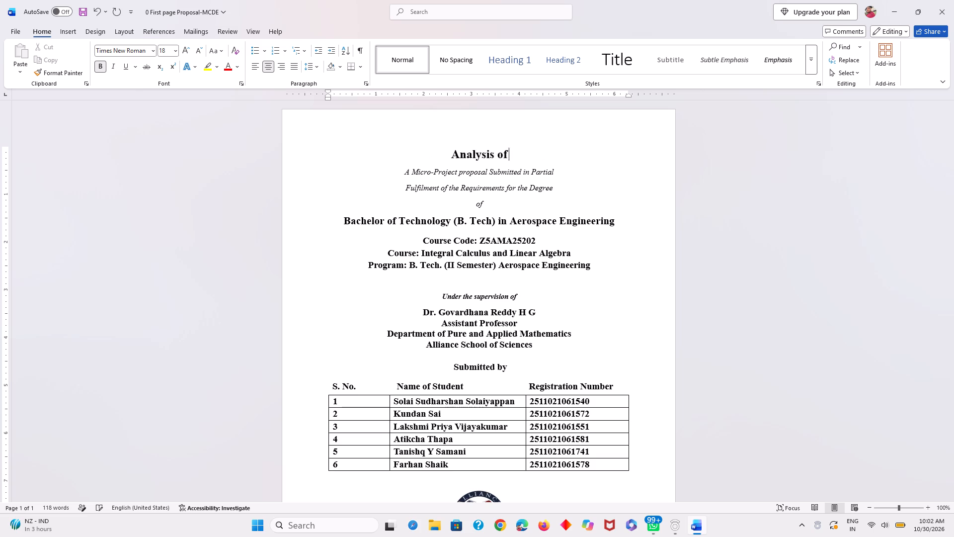
pyautogui.press('BackSpace')
pyautogui.press('BackSpace')
pyautogui.press('BackSpace')
pyautogui.press('BackSpace')
pyautogui.press('BackSpace')
pyautogui.press('BackSpace')
pyautogui.press('BackSpace')
pyautogui.press('BackSpace')
pyautogui.press('BackSpace')
pyautogui.press('BackSpace')
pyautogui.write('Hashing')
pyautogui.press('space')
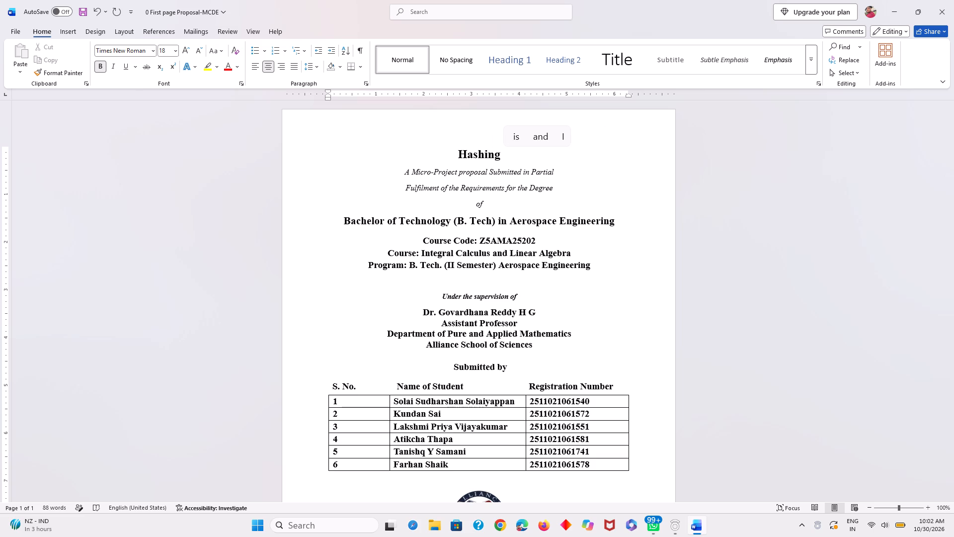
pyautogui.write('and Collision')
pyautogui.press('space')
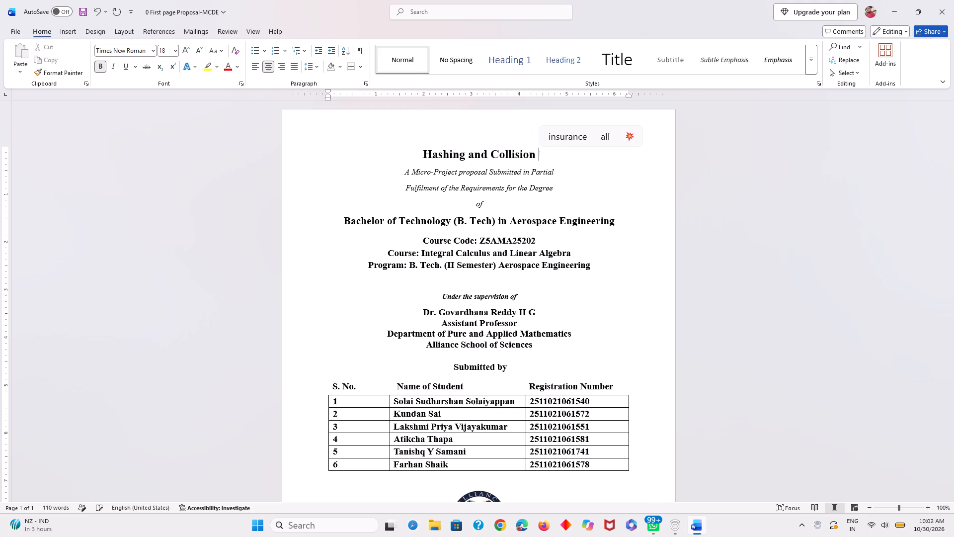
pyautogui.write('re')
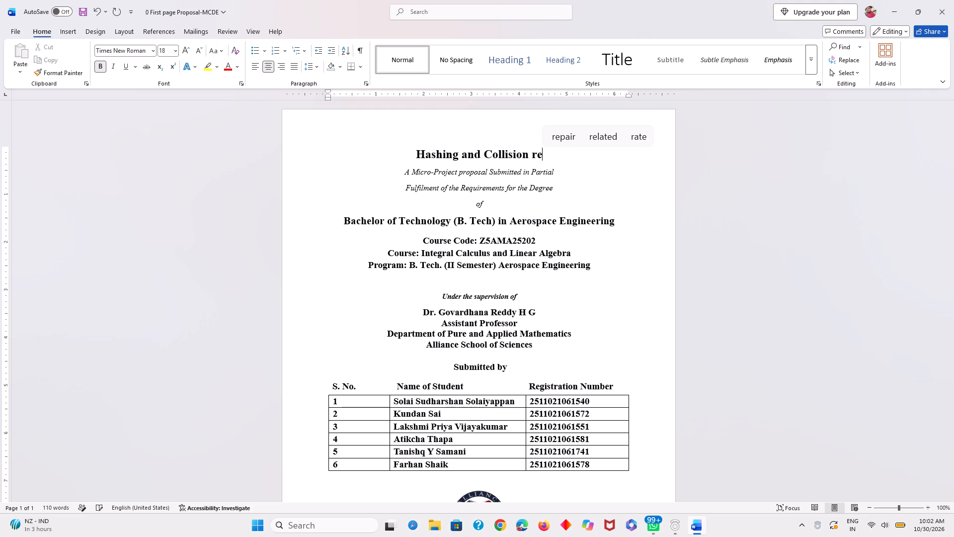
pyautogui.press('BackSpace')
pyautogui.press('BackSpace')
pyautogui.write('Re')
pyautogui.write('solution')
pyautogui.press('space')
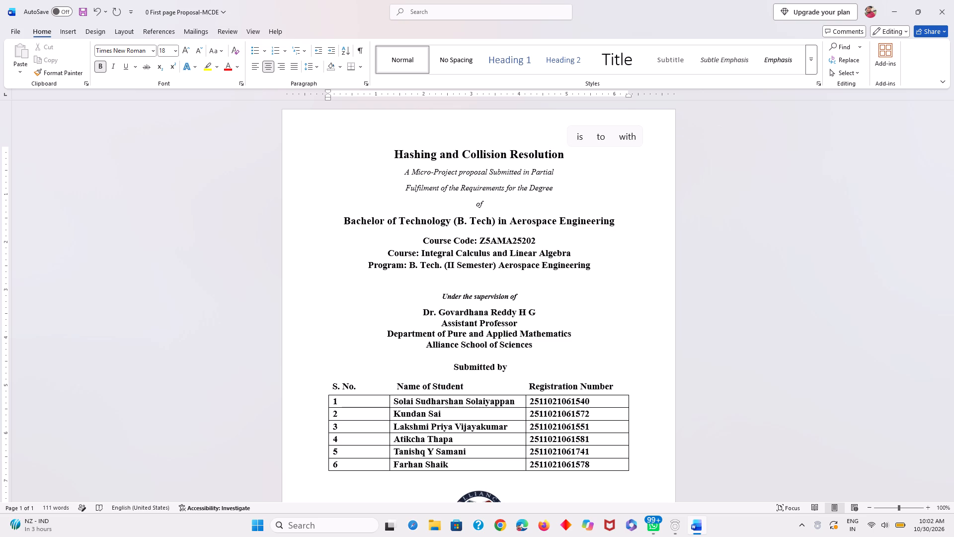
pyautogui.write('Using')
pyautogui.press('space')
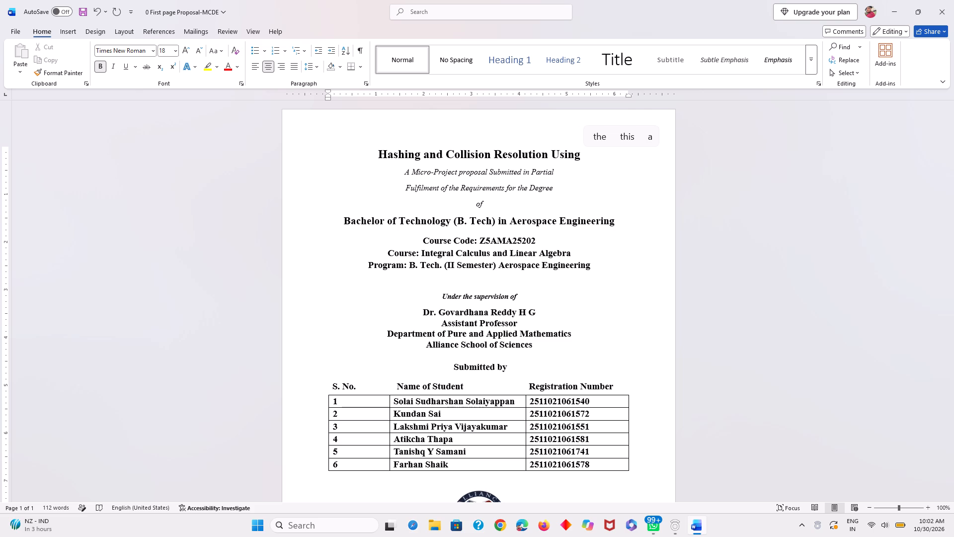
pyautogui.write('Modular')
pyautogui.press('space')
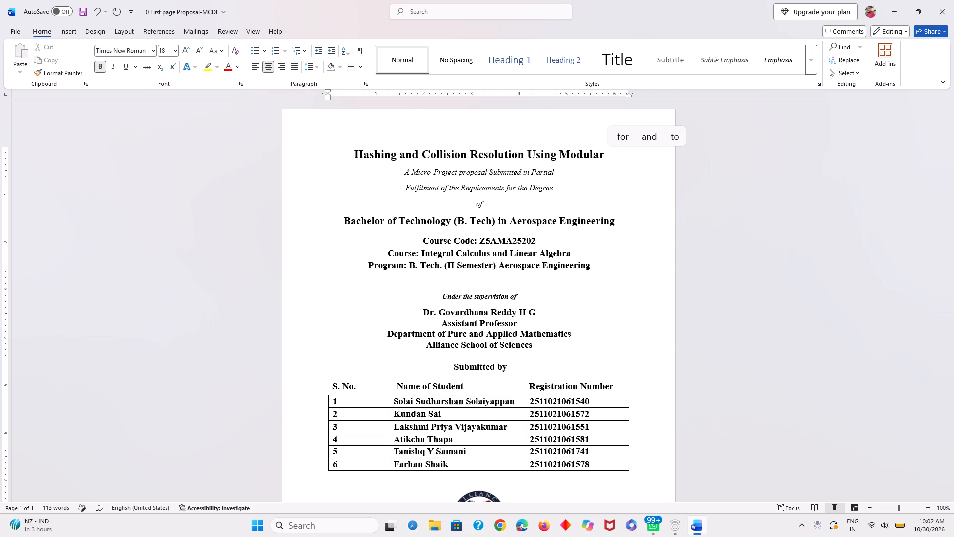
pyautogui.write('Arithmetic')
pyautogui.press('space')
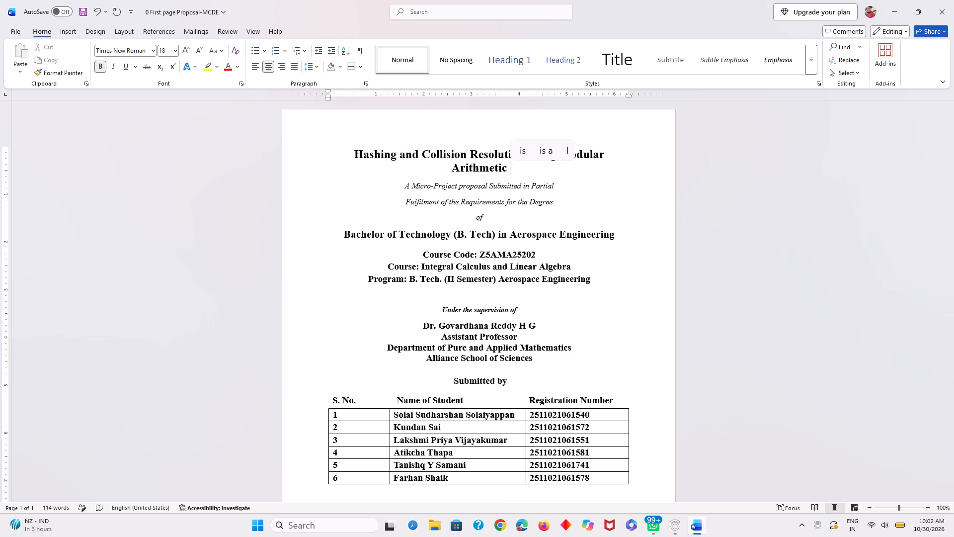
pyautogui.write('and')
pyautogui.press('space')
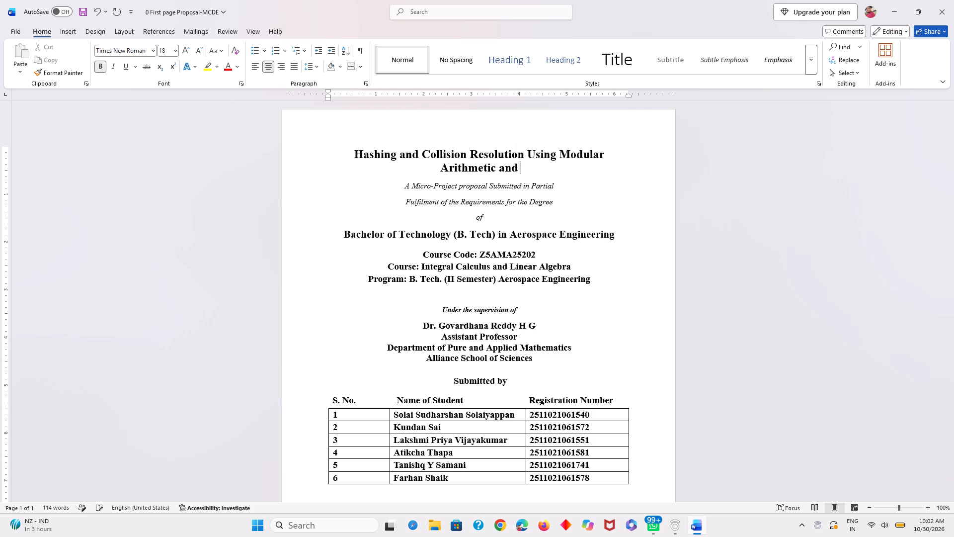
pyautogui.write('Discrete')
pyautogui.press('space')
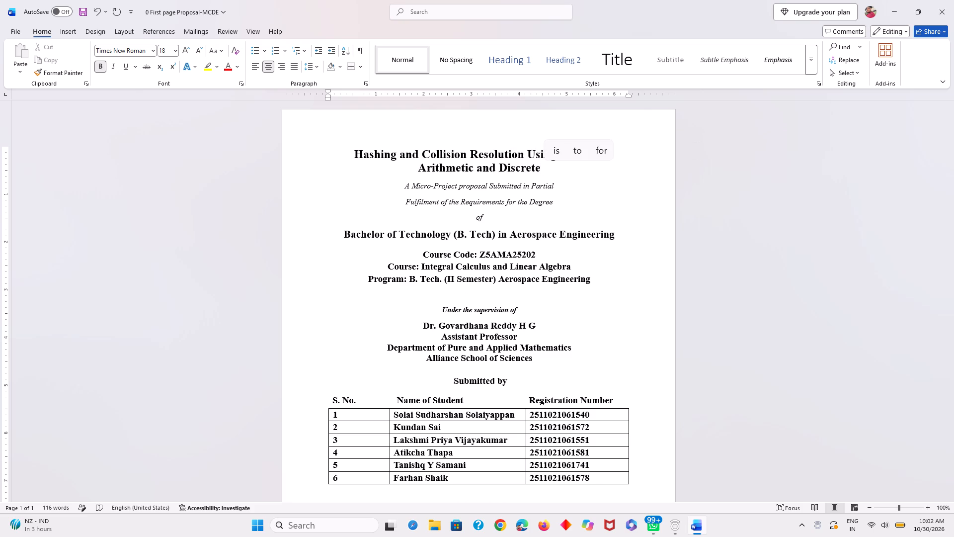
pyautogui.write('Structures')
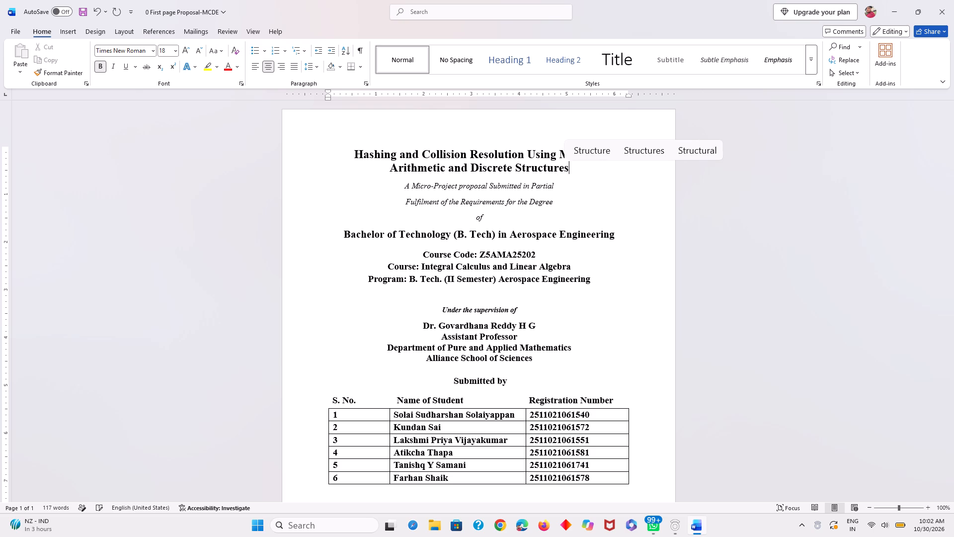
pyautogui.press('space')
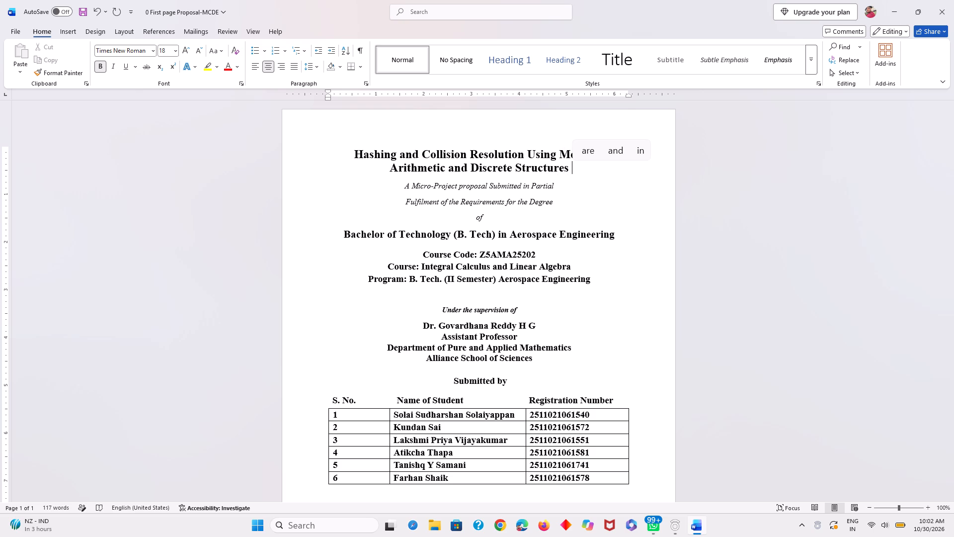
# Change the degree line's branch after "Bachelor of Technology (B. Tech) in" to "Computer Science Engineering".
pyautogui.rightClick(767, 229)
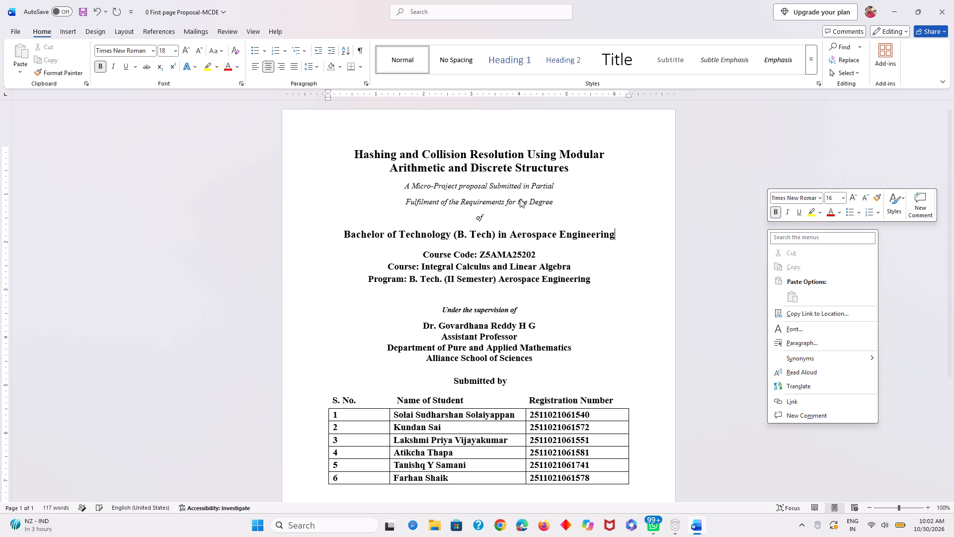
pyautogui.scroll(-1, 532, 216)
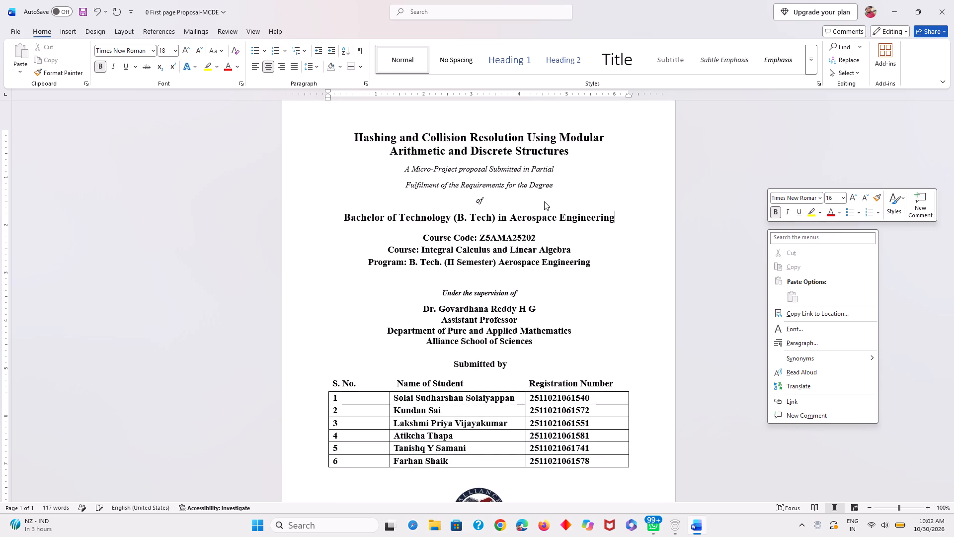
pyautogui.scroll(-2, 544, 201)
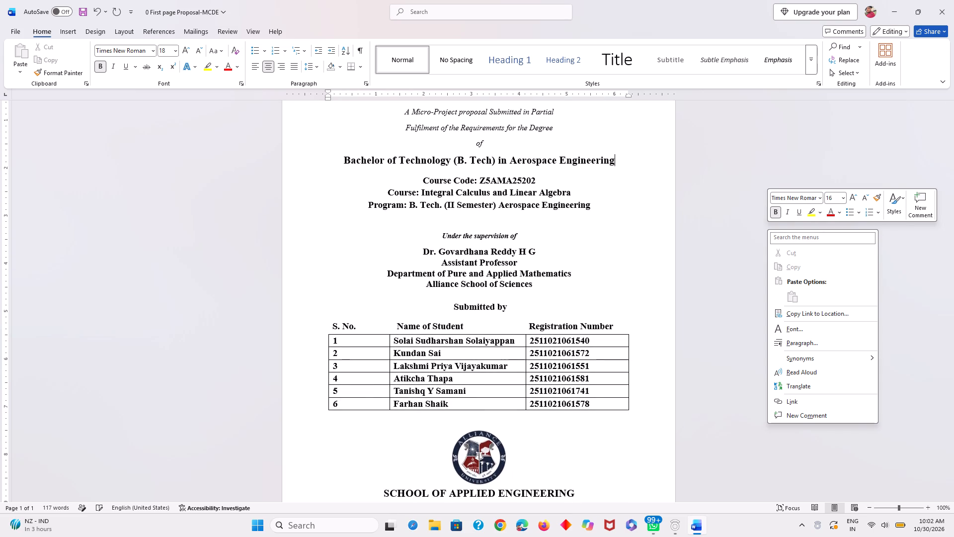
pyautogui.click(612, 159)
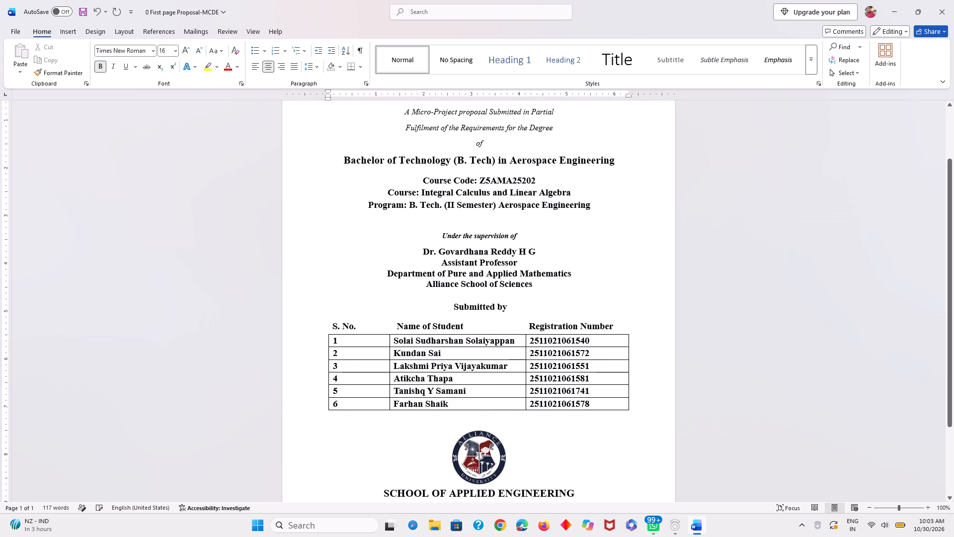
pyautogui.press('BackSpace')
pyautogui.press('BackSpace')
pyautogui.press('BackSpace')
pyautogui.press('BackSpace')
pyautogui.press('BackSpace')
pyautogui.press('BackSpace')
pyautogui.press('BackSpace')
pyautogui.press('BackSpace')
pyautogui.press('BackSpace')
pyautogui.press('BackSpace')
pyautogui.press('BackSpace')
pyautogui.press('BackSpace')
pyautogui.press('BackSpace')
pyautogui.press('BackSpace')
pyautogui.press('BackSpace')
pyautogui.press('BackSpace')
pyautogui.press('BackSpace')
pyautogui.press('BackSpace')
pyautogui.press('BackSpace')
pyautogui.press('BackSpace')
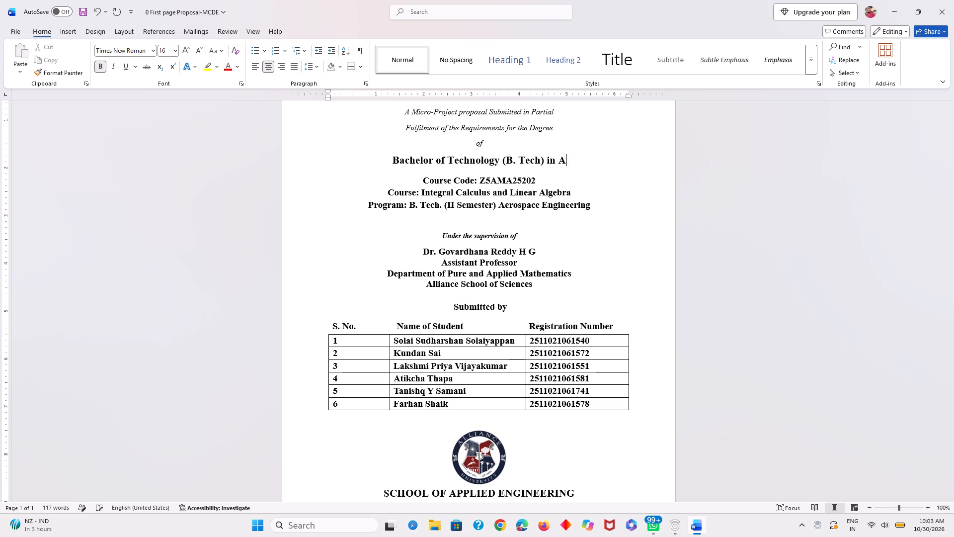
pyautogui.press('BackSpace')
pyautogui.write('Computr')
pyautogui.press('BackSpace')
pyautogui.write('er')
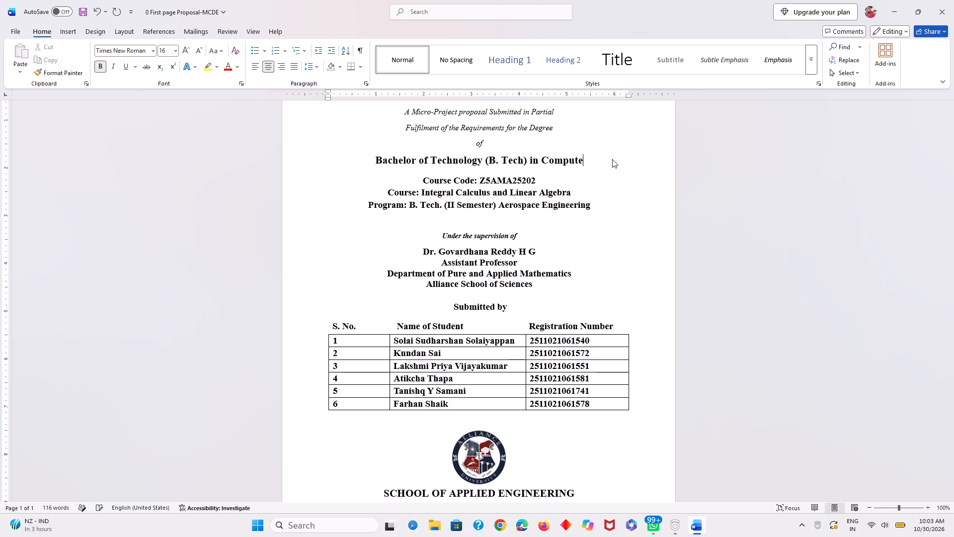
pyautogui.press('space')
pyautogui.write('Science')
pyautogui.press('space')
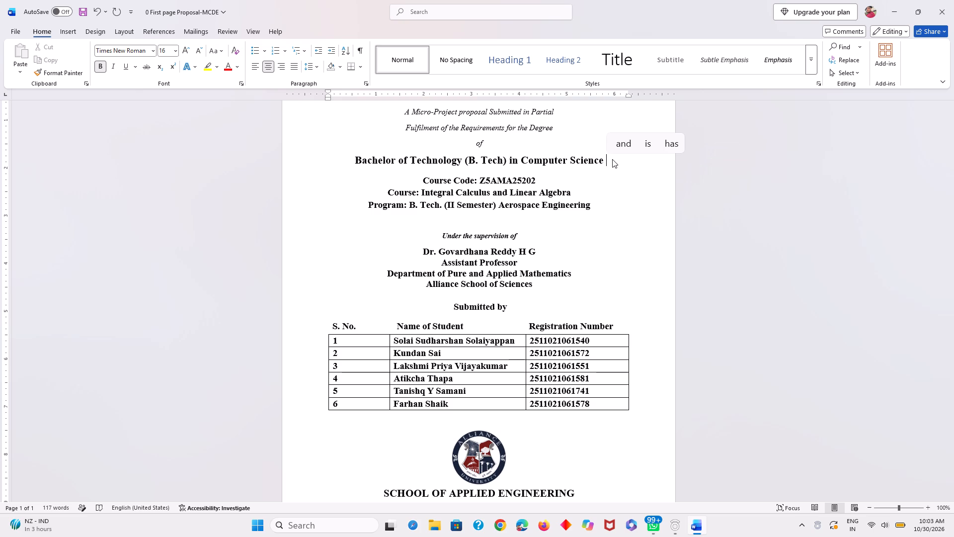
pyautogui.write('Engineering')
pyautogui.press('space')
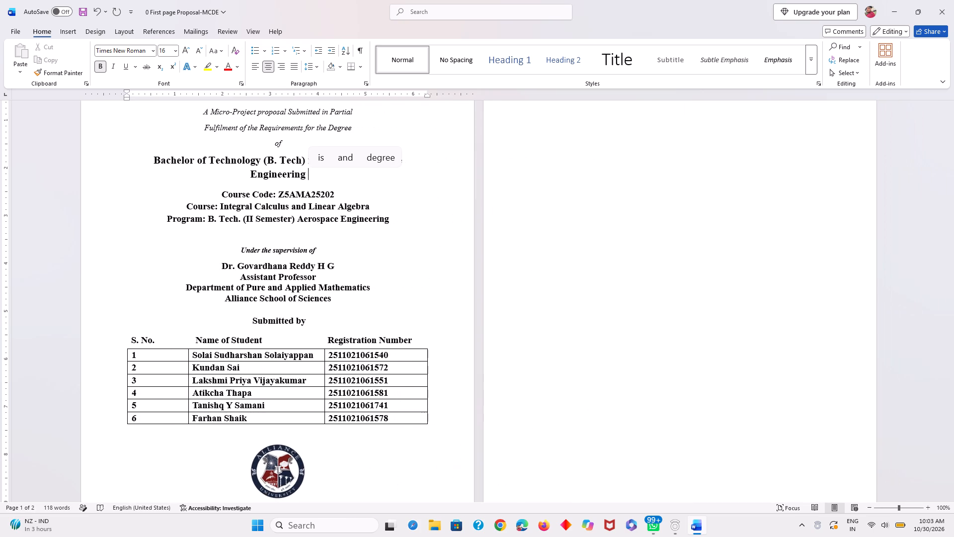
# Change the course code on the cover page to Z5AMT25207.
pyautogui.keyDown('ctrl'); pyautogui.scroll(2, 641, 159); pyautogui.keyUp('ctrl')
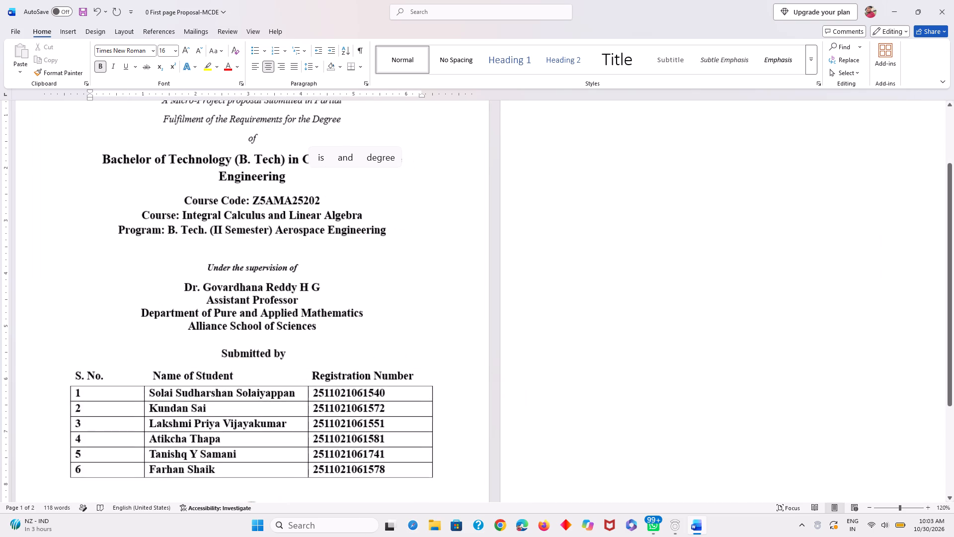
pyautogui.keyDown('ctrl'); pyautogui.scroll(2, 641, 159); pyautogui.keyUp('ctrl')
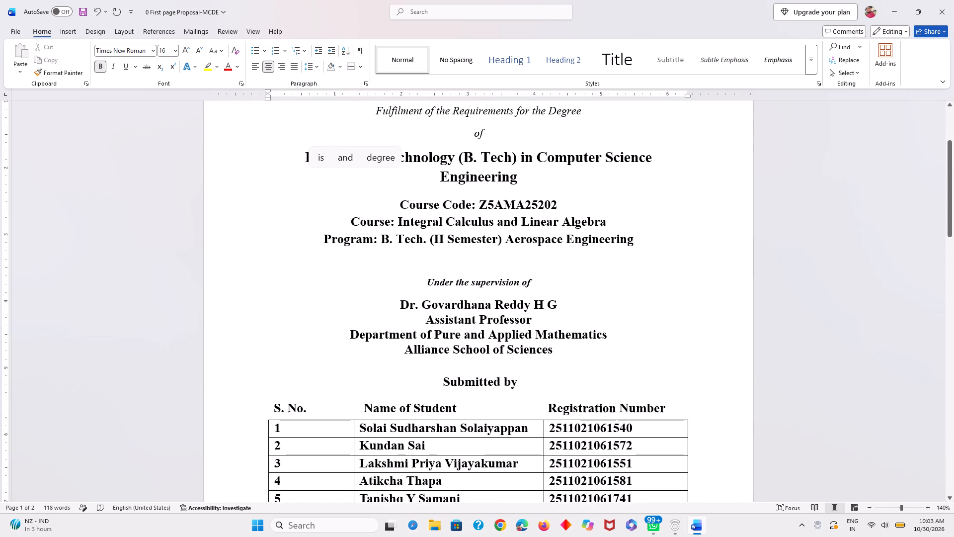
pyautogui.click(761, 242)
pyautogui.scroll(-1, 714, 249)
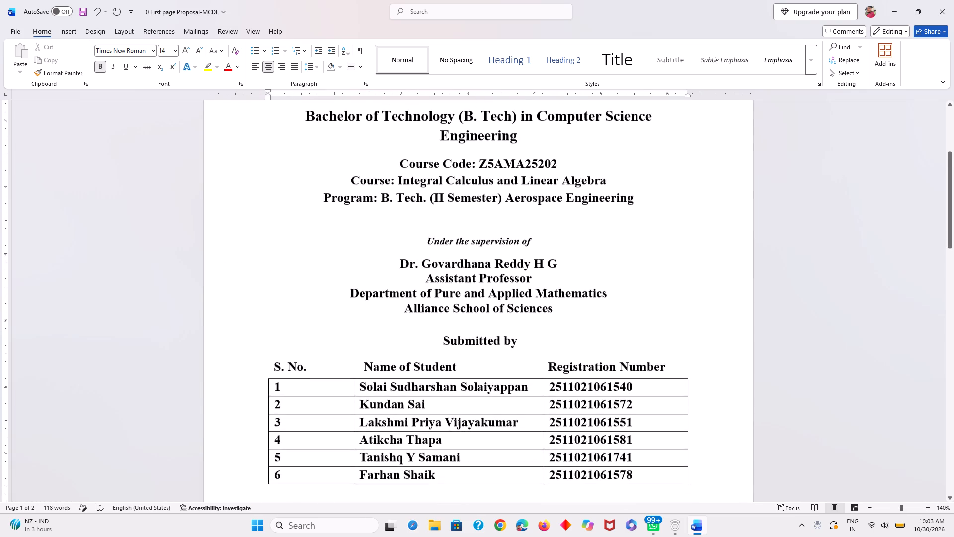
pyautogui.scroll(-1, 714, 249)
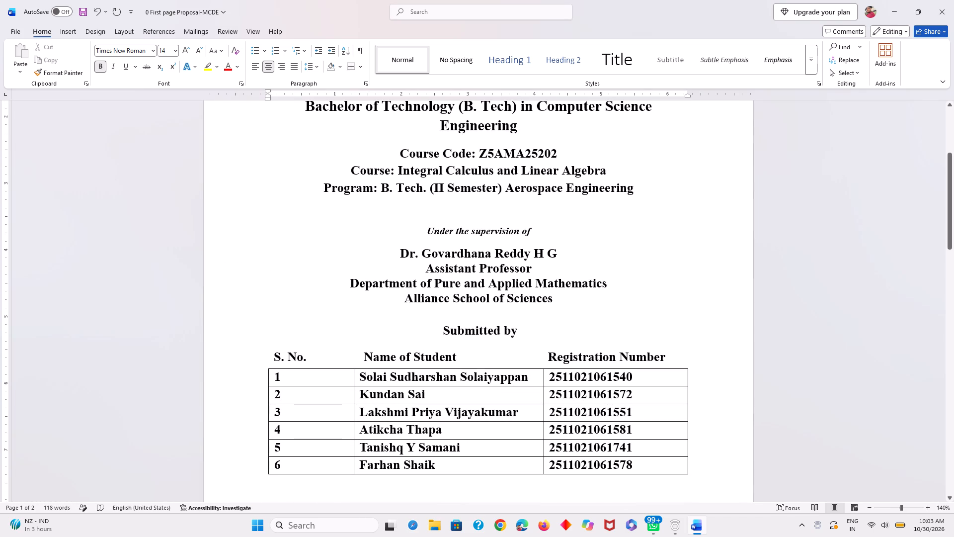
pyautogui.click(587, 161)
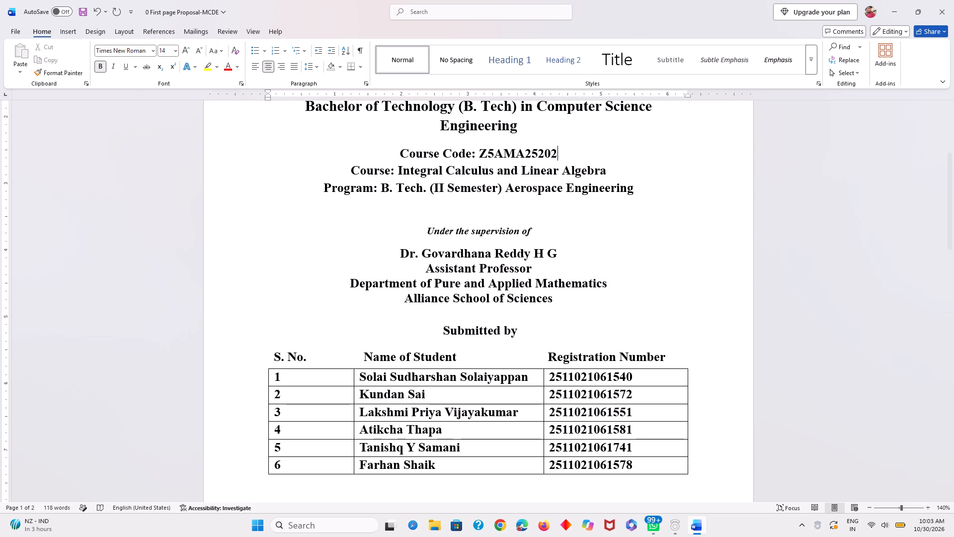
pyautogui.press('BackSpace')
pyautogui.press('BackSpace')
pyautogui.press('BackSpace')
pyautogui.press('BackSpace')
pyautogui.press('BackSpace')
pyautogui.press('BackSpace')
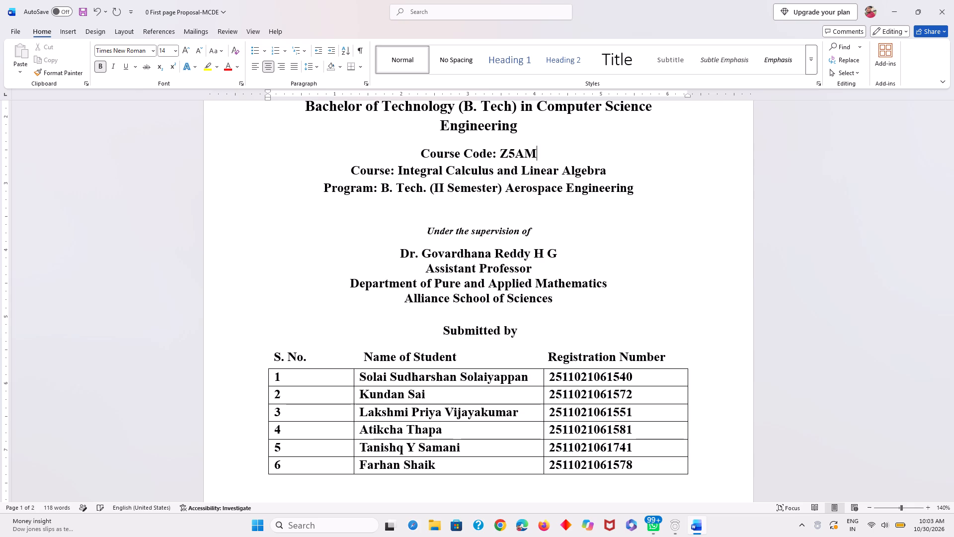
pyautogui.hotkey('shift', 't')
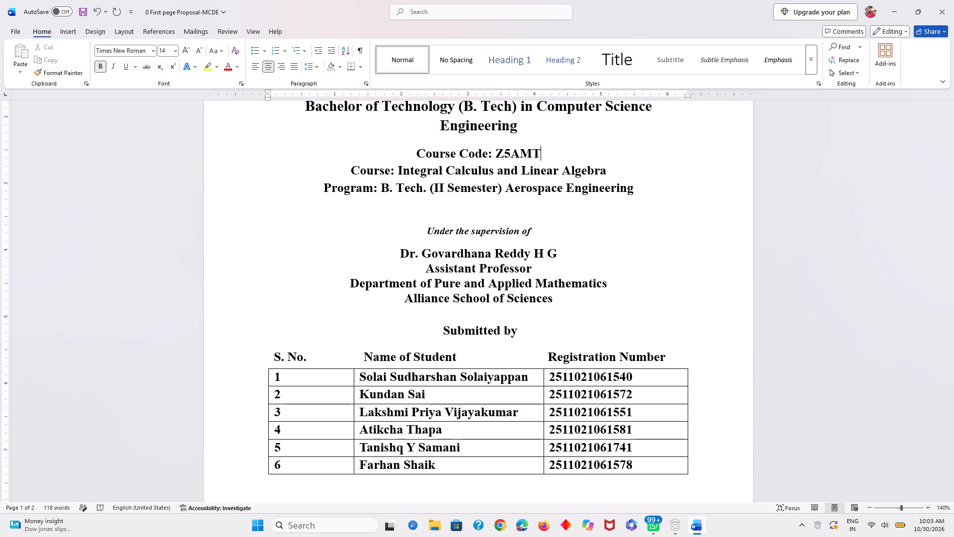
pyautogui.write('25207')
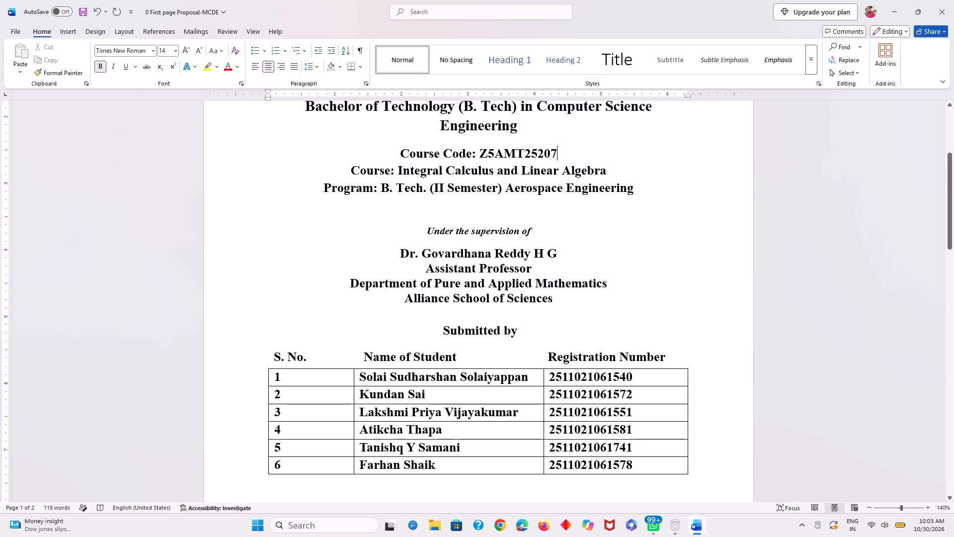
# Replace the course name in the "Course:" line with "Discrete Mathematics".
pyautogui.click(609, 168)
pyautogui.press('BackSpace')
pyautogui.press('BackSpace')
pyautogui.press('BackSpace')
pyautogui.press('BackSpace')
pyautogui.press('BackSpace')
pyautogui.press('BackSpace')
pyautogui.press('BackSpace')
pyautogui.press('BackSpace')
pyautogui.press('BackSpace')
pyautogui.press('BackSpace')
pyautogui.press('BackSpace')
pyautogui.press('BackSpace')
pyautogui.press('BackSpace')
pyautogui.press('BackSpace')
pyautogui.press('BackSpace')
pyautogui.press('BackSpace')
pyautogui.press('BackSpace')
pyautogui.press('BackSpace')
pyautogui.press('BackSpace')
pyautogui.press('BackSpace')
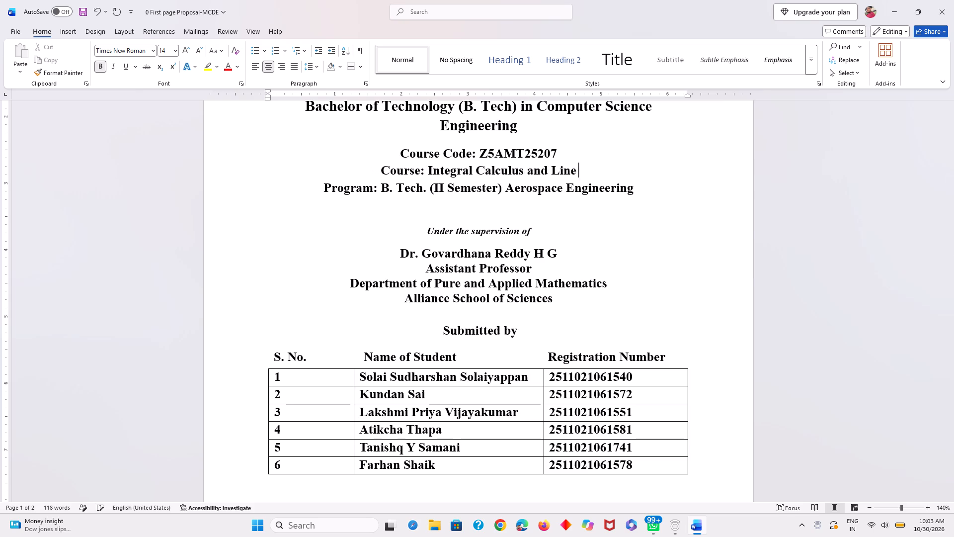
pyautogui.press('BackSpace')
pyautogui.press('BackSpace')
pyautogui.press('BackSpace')
pyautogui.press('BackSpace')
pyautogui.press('BackSpace')
pyautogui.press('BackSpace')
pyautogui.press('BackSpace')
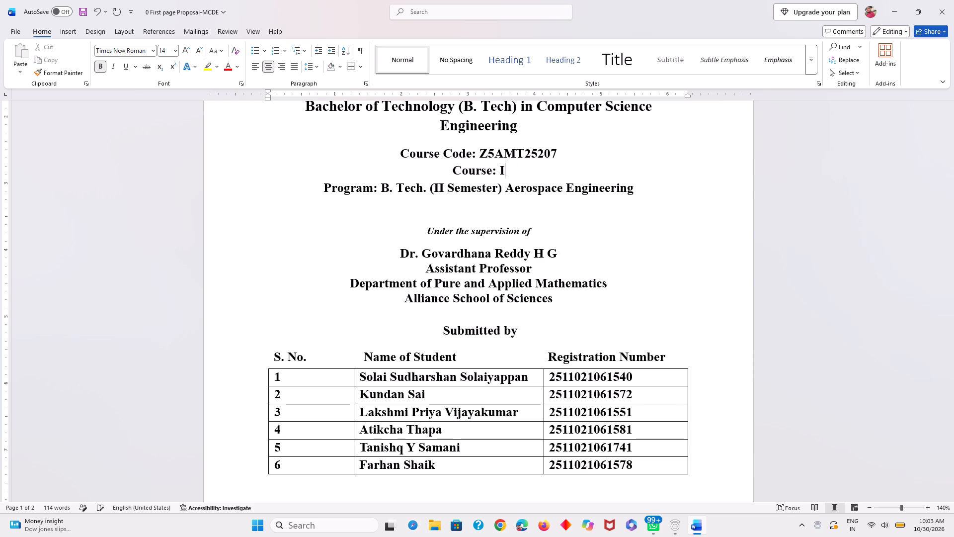
pyautogui.press('BackSpace')
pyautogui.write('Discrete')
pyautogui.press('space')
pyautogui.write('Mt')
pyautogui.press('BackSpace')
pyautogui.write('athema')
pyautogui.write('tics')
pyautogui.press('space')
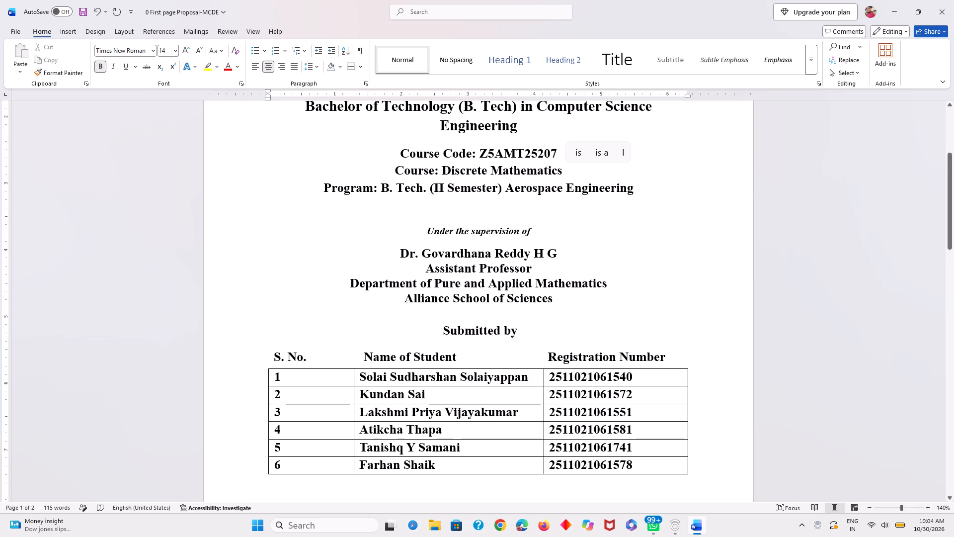
pyautogui.scroll(-1, 591, 181)
pyautogui.scroll(1, 591, 181)
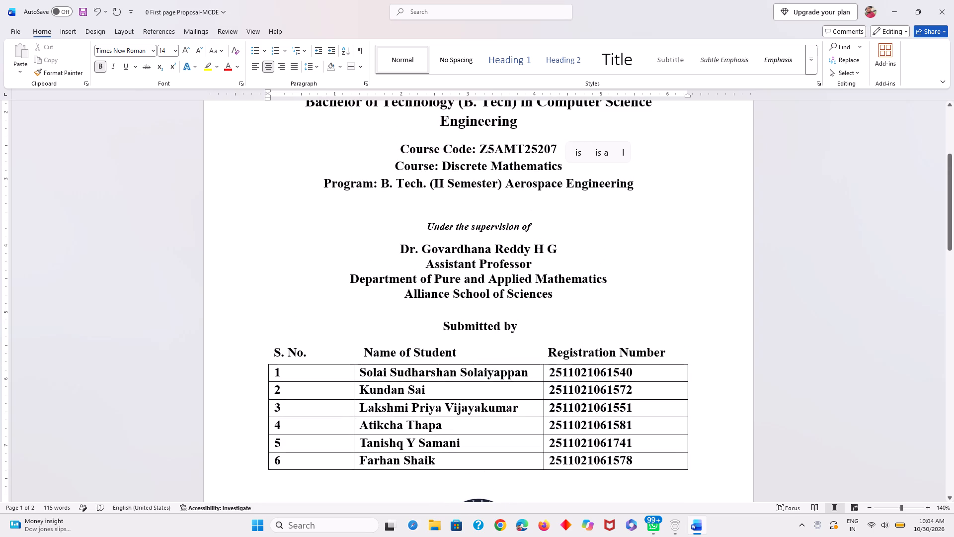
# Change the semester in the "Program:" line to "III Semester".
pyautogui.click(444, 185)
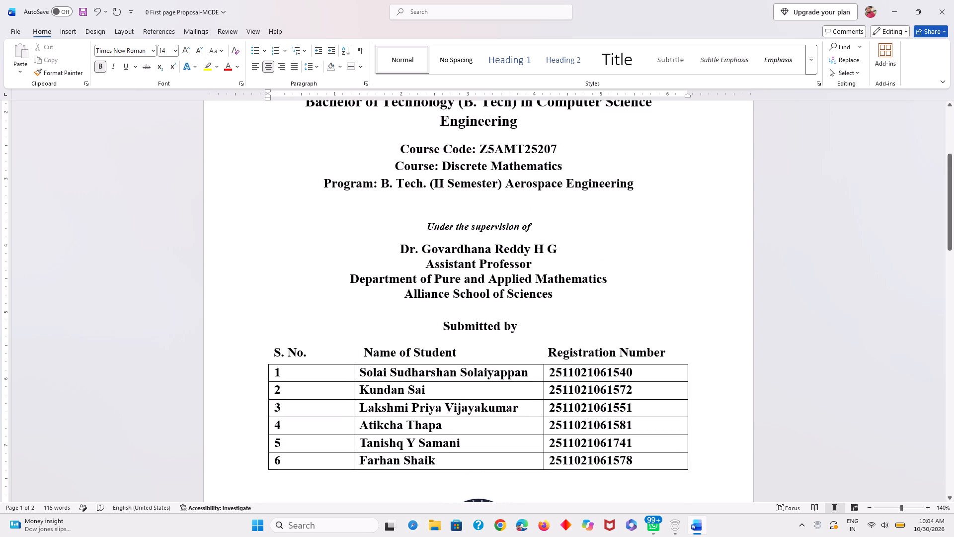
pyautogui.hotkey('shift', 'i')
# Replace the branch at the end of the "Program:" line with "Computer Science Engineering" copied from the degree line.
pyautogui.click(648, 193)
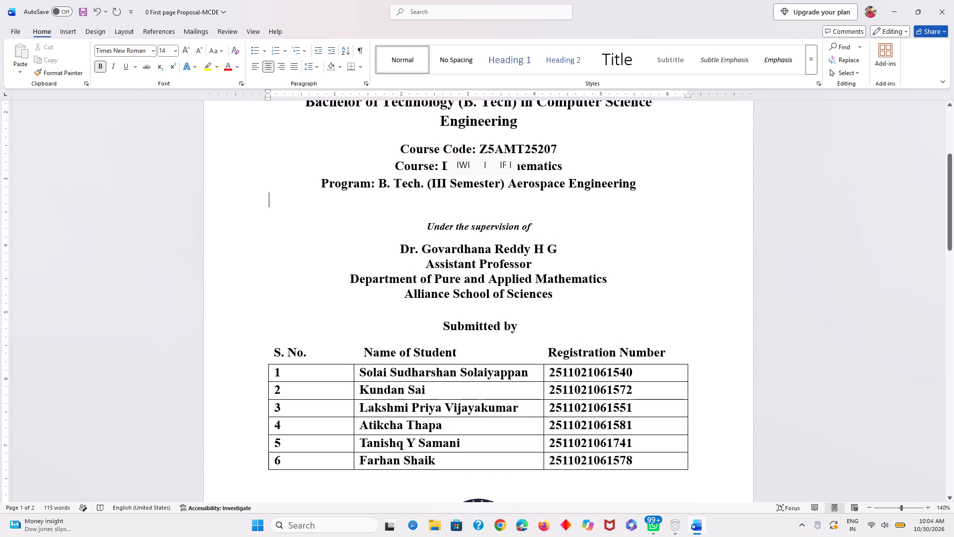
pyautogui.click(649, 184)
pyautogui.press('BackSpace')
pyautogui.press('BackSpace')
pyautogui.press('BackSpace')
pyautogui.press('BackSpace')
pyautogui.press('BackSpace')
pyautogui.press('BackSpace')
pyautogui.press('BackSpace')
pyautogui.press('BackSpace')
pyautogui.press('BackSpace')
pyautogui.press('BackSpace')
pyautogui.press('BackSpace')
pyautogui.press('BackSpace')
pyautogui.press('BackSpace')
pyautogui.press('BackSpace')
pyautogui.press('BackSpace')
pyautogui.press('BackSpace')
pyautogui.press('BackSpace')
pyautogui.press('BackSpace')
pyautogui.press('BackSpace')
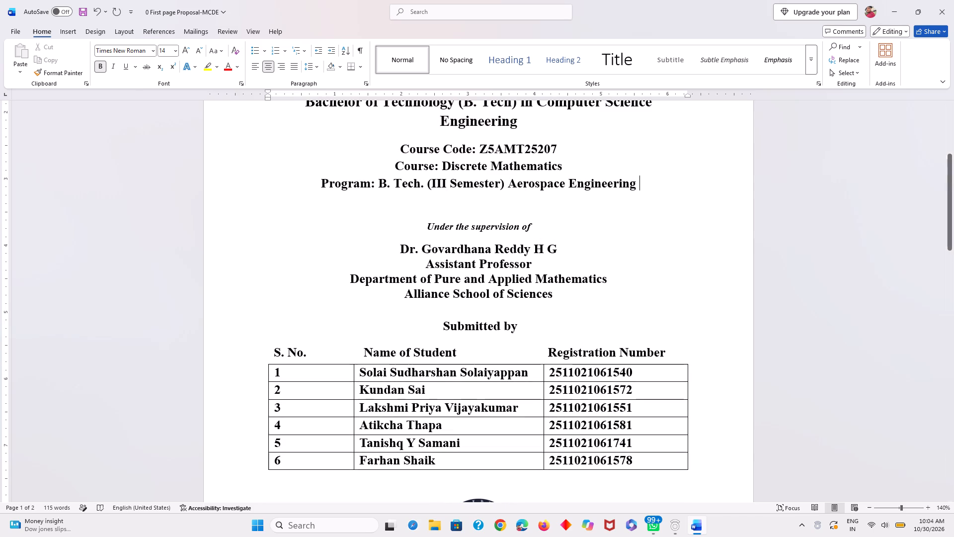
pyautogui.press('BackSpace')
pyautogui.press('BackSpace')
pyautogui.press('BackSpace')
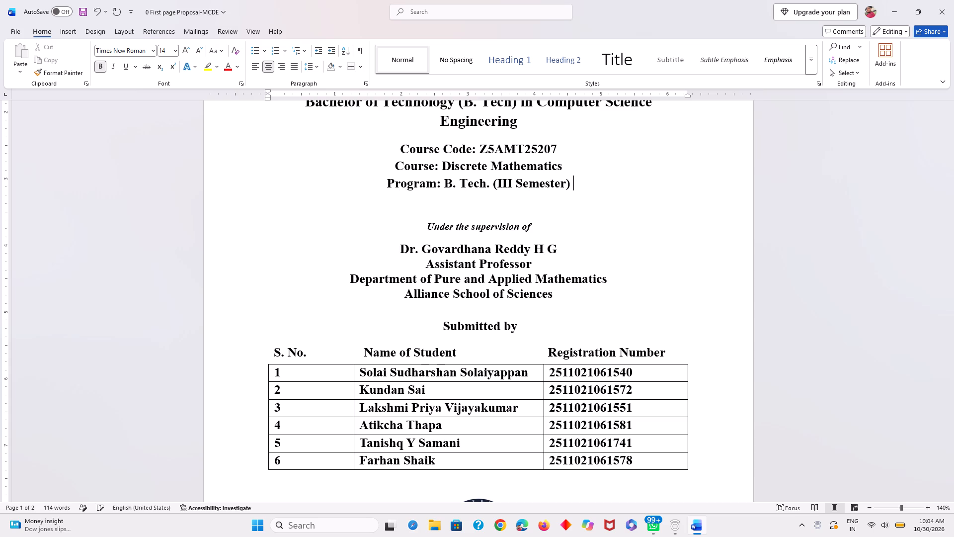
pyautogui.scroll(1, 649, 184)
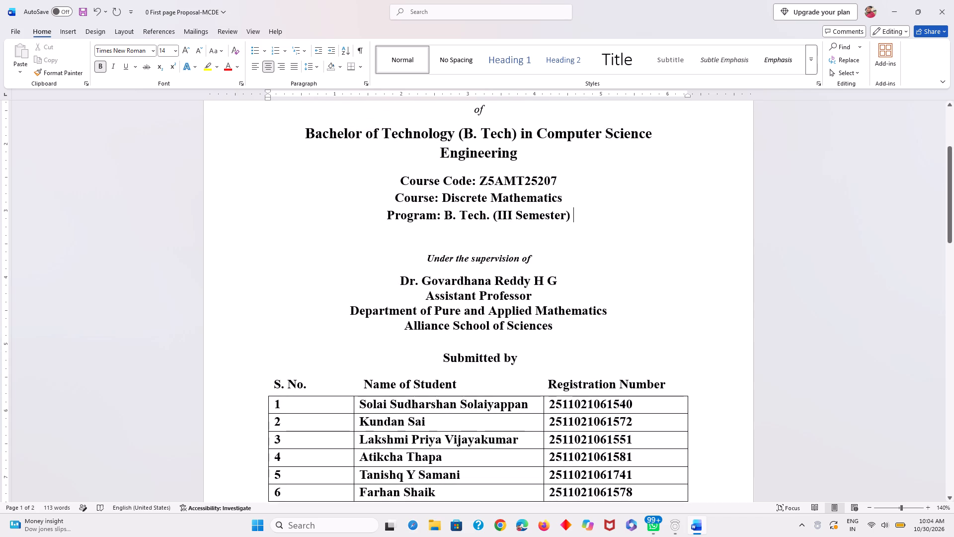
pyautogui.moveTo(538, 127); pyautogui.dragTo(521, 150)
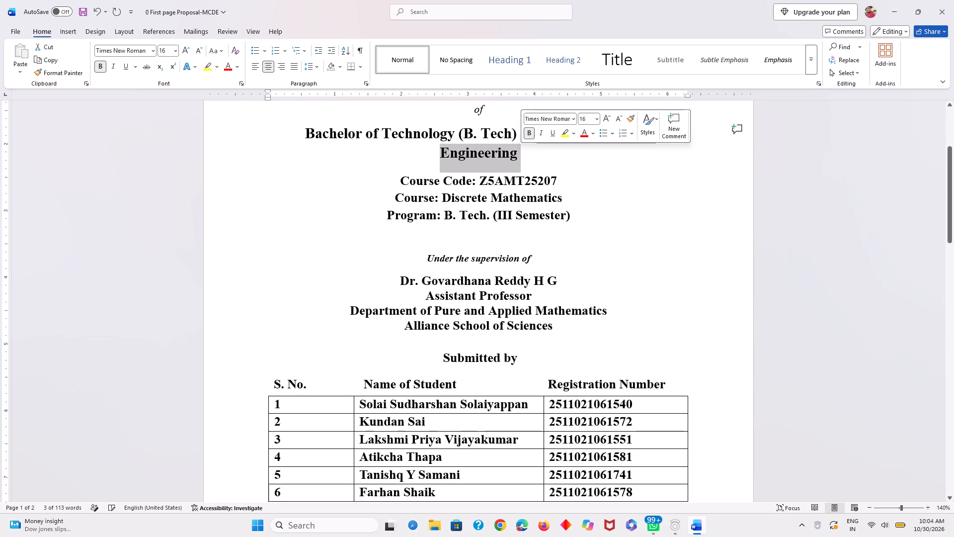
pyautogui.hotkey('ctrl', 'c')
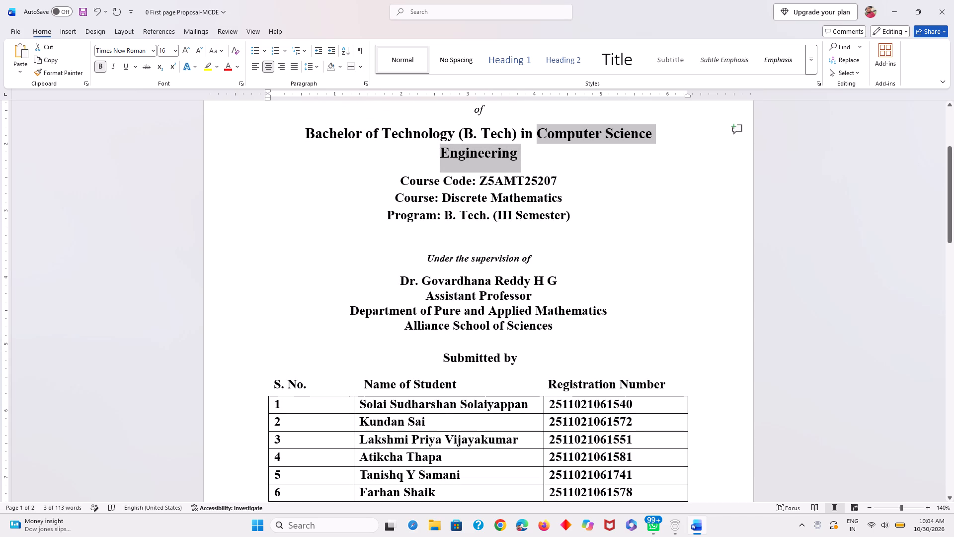
pyautogui.click(577, 221)
pyautogui.hotkey('ctrl', 'v')
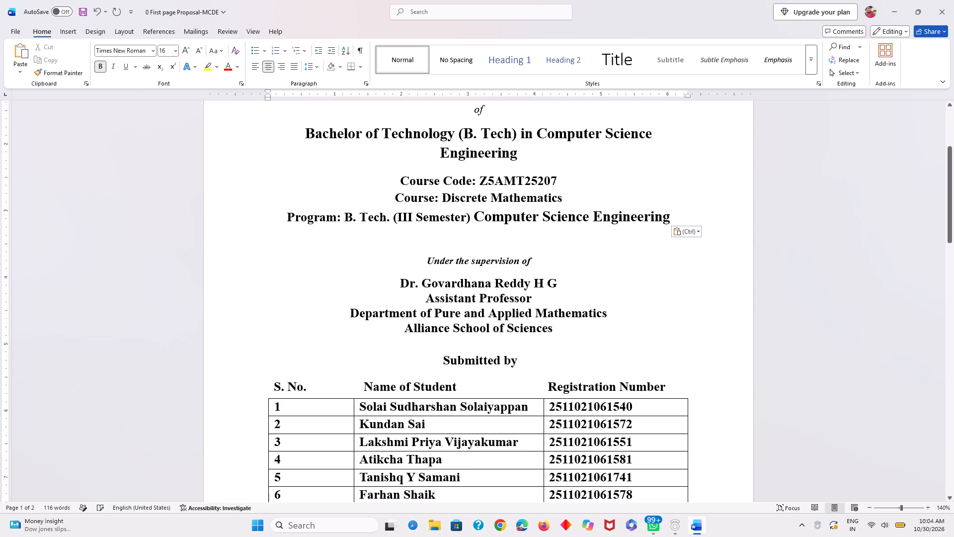
# Remove an empty line between the "Program:" line and "Under the supervision of".
pyautogui.scroll(-1, 561, 261)
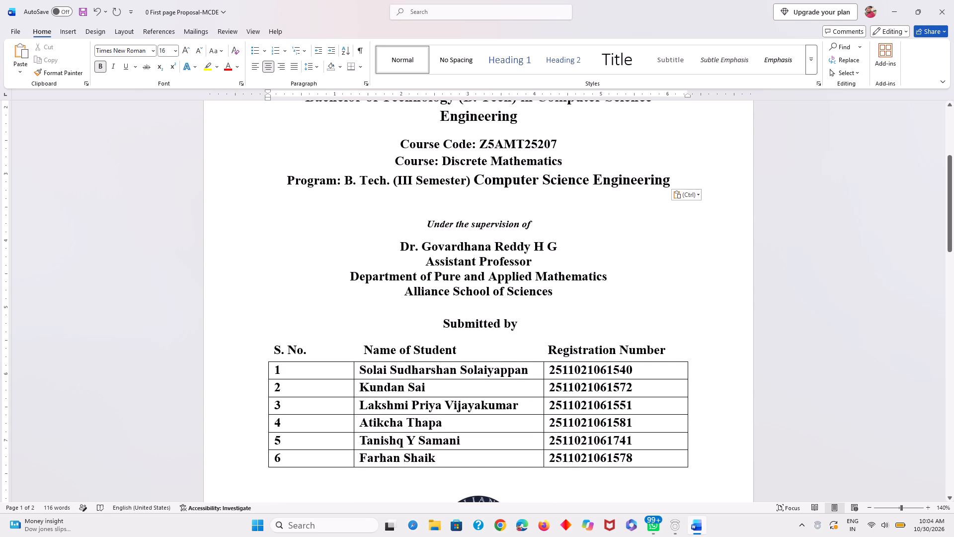
pyautogui.click(582, 210)
pyautogui.press('BackSpace')
pyautogui.press('BackSpace')
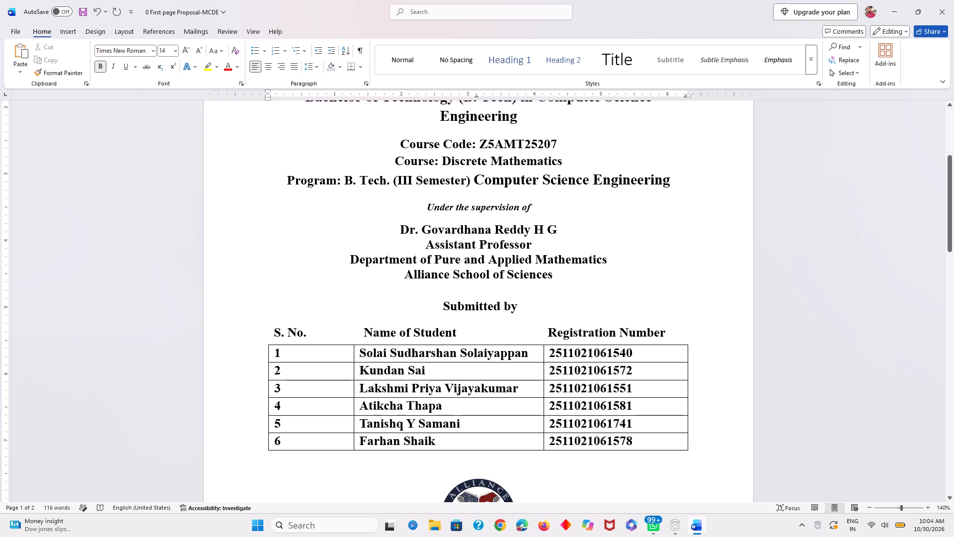
# Replace the student name in row 1 of the "Submitted by" table with the new first team member's name.
pyautogui.scroll(-1, 572, 279)
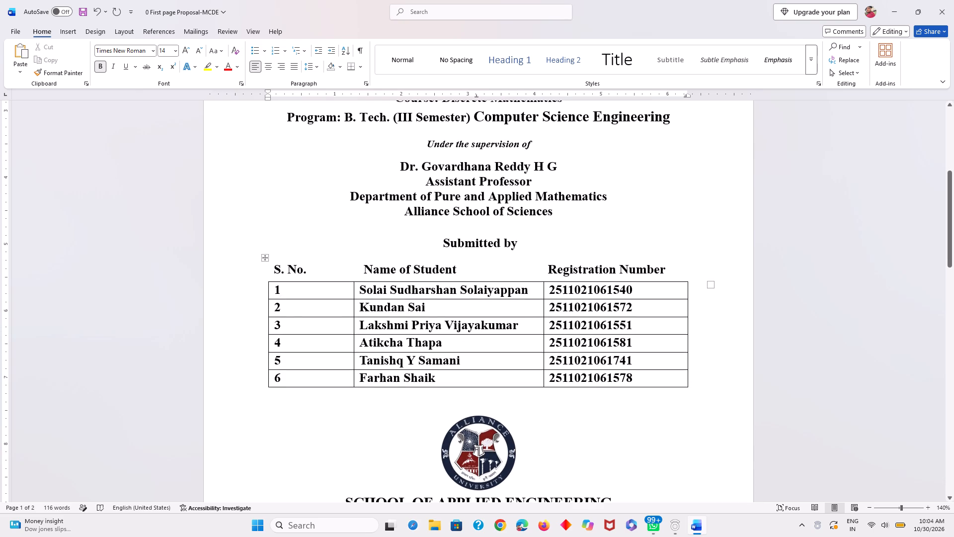
pyautogui.scroll(-1, 536, 218)
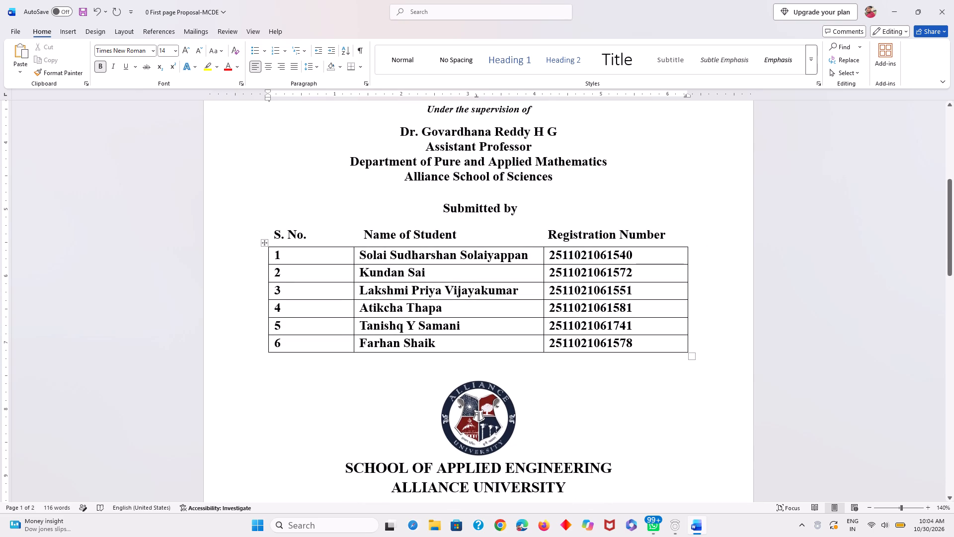
pyautogui.click(533, 253)
pyautogui.press('BackSpace')
pyautogui.press('BackSpace')
pyautogui.press('BackSpace')
pyautogui.press('BackSpace')
pyautogui.press('BackSpace')
pyautogui.press('BackSpace')
pyautogui.press('BackSpace')
pyautogui.press('BackSpace')
pyautogui.press('BackSpace')
pyautogui.press('BackSpace')
pyautogui.press('BackSpace')
pyautogui.press('BackSpace')
pyautogui.press('BackSpace')
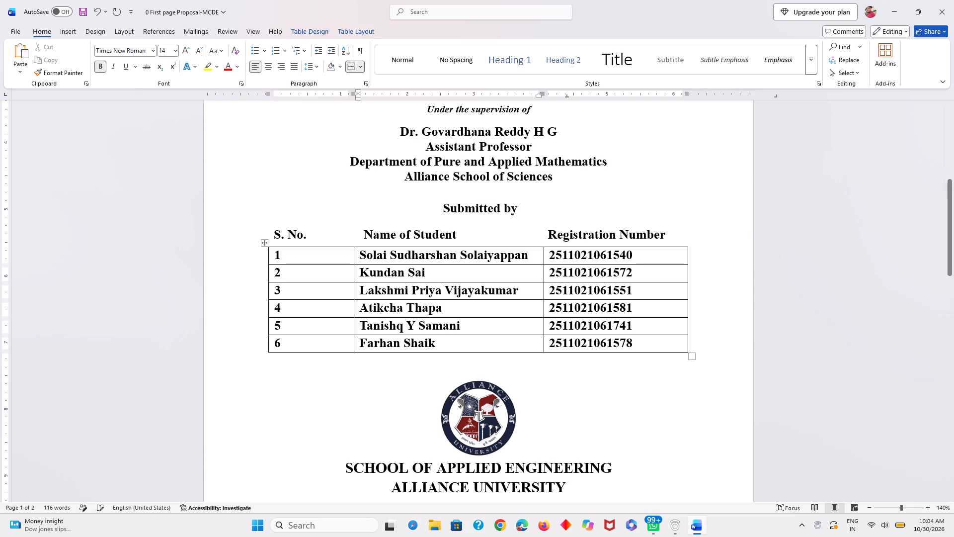
pyautogui.press('BackSpace')
pyautogui.press('BackSpace')
pyautogui.press('BackSpace')
pyautogui.press('BackSpace')
pyautogui.press('BackSpace')
pyautogui.press('BackSpace')
pyautogui.press('BackSpace')
pyautogui.press('BackSpace')
pyautogui.press('BackSpace')
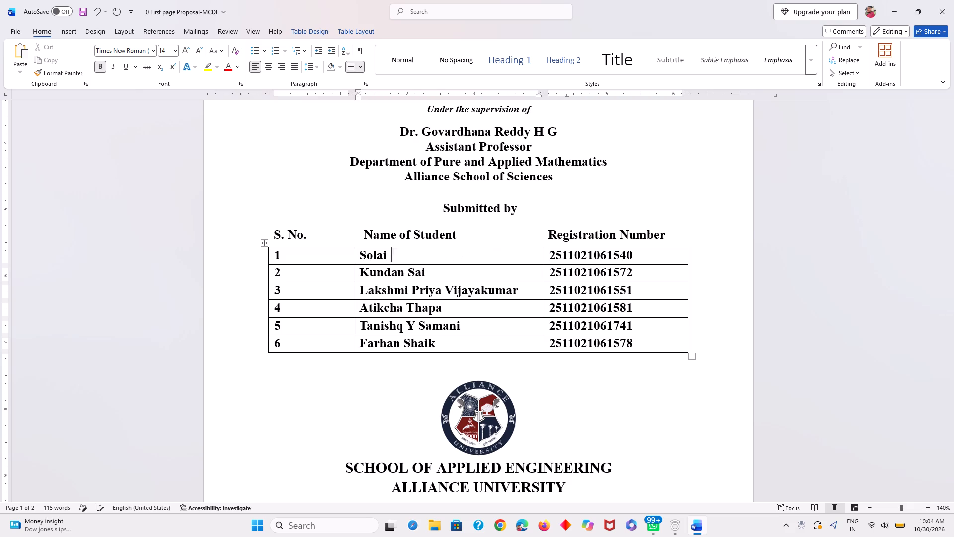
pyautogui.press('BackSpace')
pyautogui.press('BackSpace')
pyautogui.press('BackSpace')
pyautogui.press('BackSpace')
pyautogui.press('BackSpace')
pyautogui.press('BackSpace')
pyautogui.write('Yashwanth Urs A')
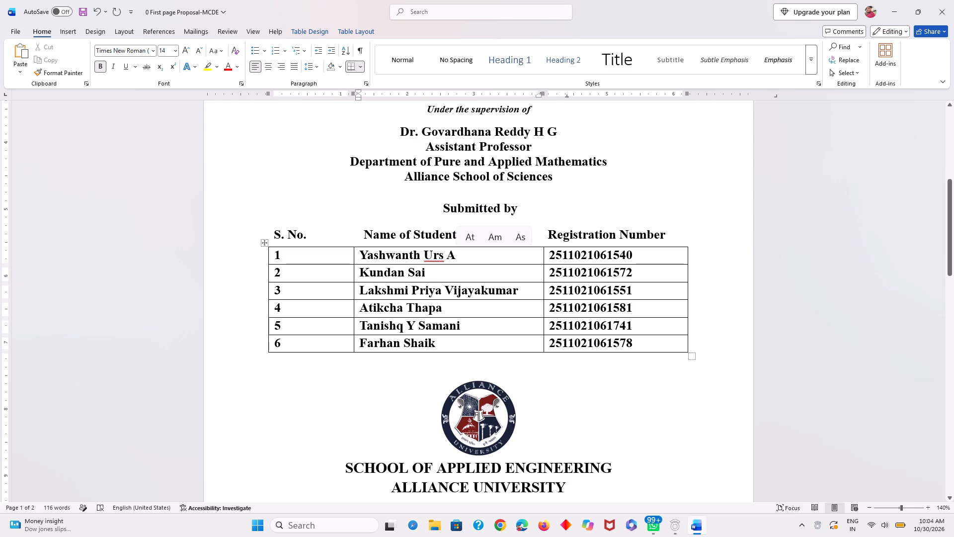
# Replace the student name in row 2 of the table with the new second team member's name.
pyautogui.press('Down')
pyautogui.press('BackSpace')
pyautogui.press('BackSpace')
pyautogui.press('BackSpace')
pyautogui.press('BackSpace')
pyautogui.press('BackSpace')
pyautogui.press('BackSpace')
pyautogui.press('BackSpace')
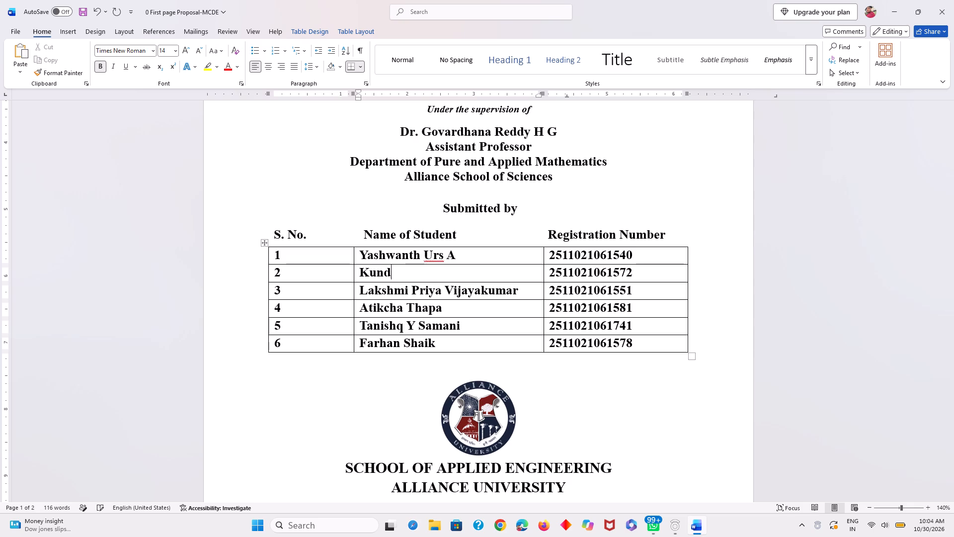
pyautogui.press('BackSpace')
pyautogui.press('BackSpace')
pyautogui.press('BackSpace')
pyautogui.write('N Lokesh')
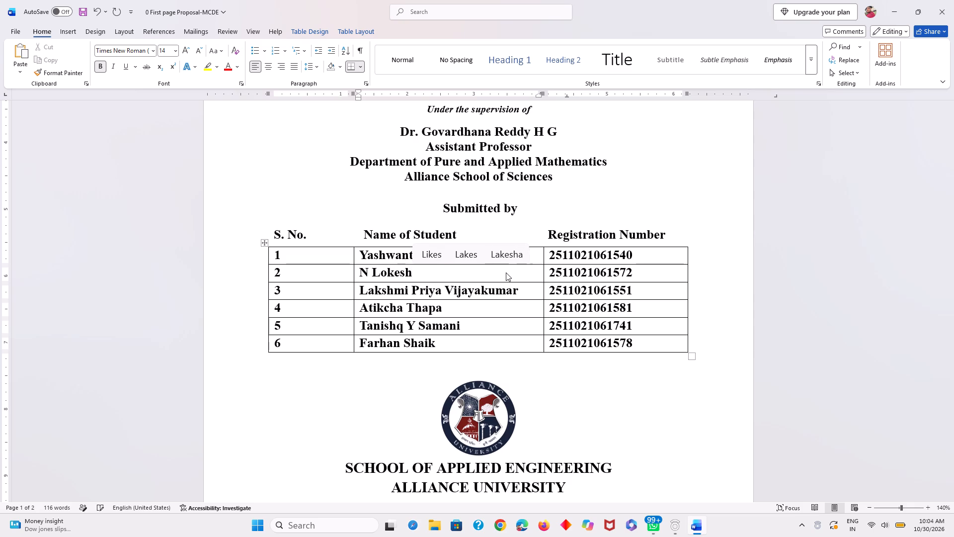
# Replace the student name in row 3 of the table with the new third team member's name.
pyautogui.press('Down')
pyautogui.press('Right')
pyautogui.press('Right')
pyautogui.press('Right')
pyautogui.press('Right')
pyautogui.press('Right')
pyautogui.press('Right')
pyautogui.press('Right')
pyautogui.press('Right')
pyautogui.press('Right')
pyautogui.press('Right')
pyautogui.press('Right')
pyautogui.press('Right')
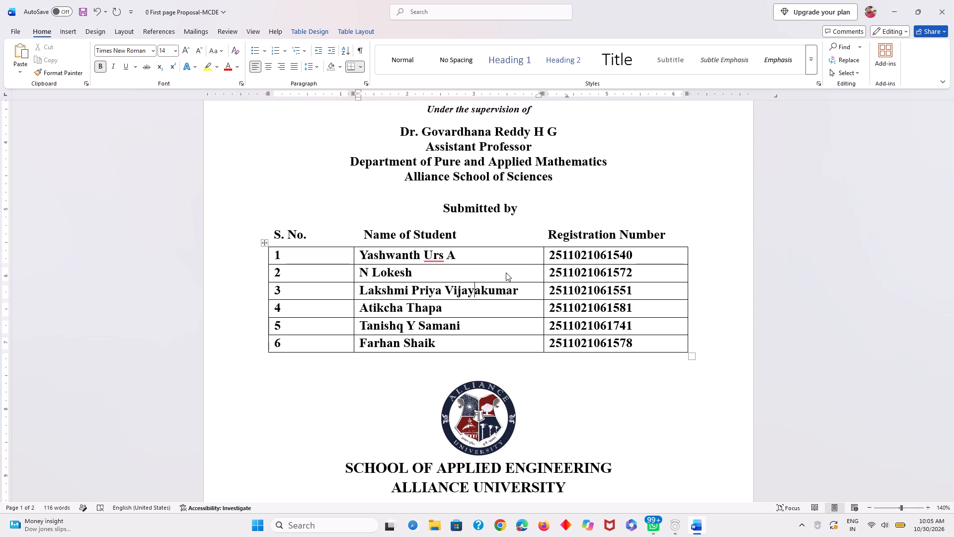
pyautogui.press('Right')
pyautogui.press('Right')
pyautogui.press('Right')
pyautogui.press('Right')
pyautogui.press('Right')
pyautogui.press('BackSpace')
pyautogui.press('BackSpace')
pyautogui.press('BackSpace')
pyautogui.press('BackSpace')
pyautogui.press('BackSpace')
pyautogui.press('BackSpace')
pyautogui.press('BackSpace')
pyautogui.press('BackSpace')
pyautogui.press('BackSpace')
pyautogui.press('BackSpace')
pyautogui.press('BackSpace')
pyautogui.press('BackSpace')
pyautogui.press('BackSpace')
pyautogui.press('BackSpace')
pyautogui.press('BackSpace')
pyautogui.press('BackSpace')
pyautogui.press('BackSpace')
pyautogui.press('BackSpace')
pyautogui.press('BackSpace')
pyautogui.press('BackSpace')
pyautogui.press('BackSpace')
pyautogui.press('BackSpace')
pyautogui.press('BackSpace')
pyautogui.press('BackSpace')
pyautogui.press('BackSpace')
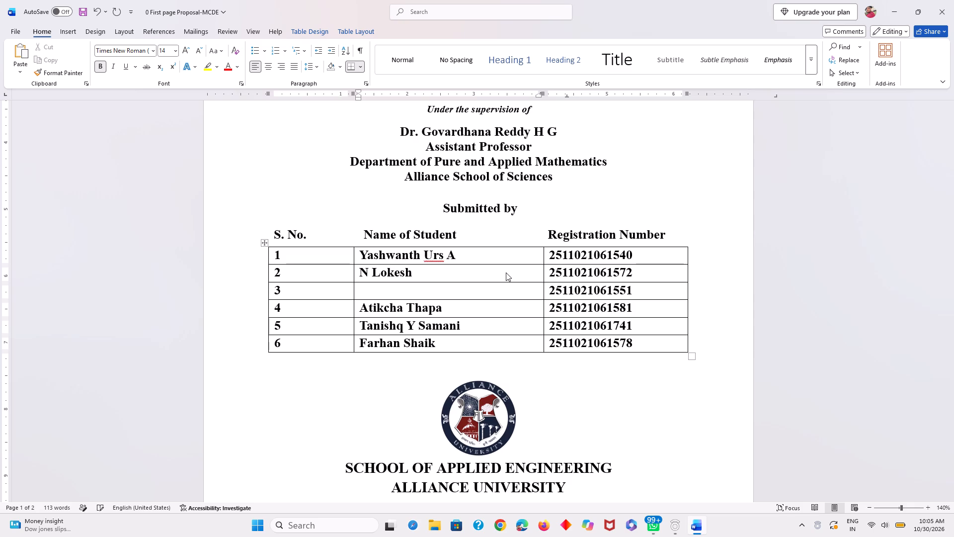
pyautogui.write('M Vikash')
# Replace the student name in row 4 of the table with the new fourth team member's name.
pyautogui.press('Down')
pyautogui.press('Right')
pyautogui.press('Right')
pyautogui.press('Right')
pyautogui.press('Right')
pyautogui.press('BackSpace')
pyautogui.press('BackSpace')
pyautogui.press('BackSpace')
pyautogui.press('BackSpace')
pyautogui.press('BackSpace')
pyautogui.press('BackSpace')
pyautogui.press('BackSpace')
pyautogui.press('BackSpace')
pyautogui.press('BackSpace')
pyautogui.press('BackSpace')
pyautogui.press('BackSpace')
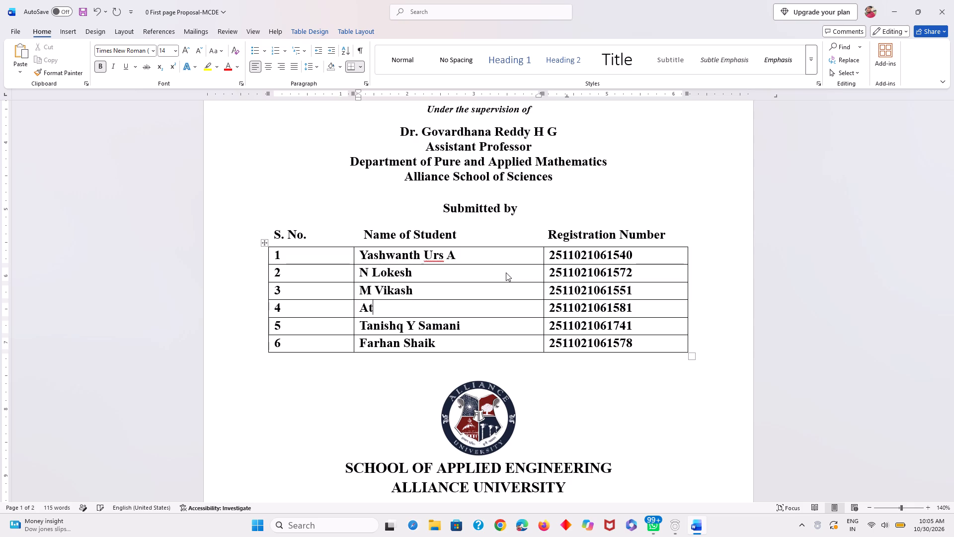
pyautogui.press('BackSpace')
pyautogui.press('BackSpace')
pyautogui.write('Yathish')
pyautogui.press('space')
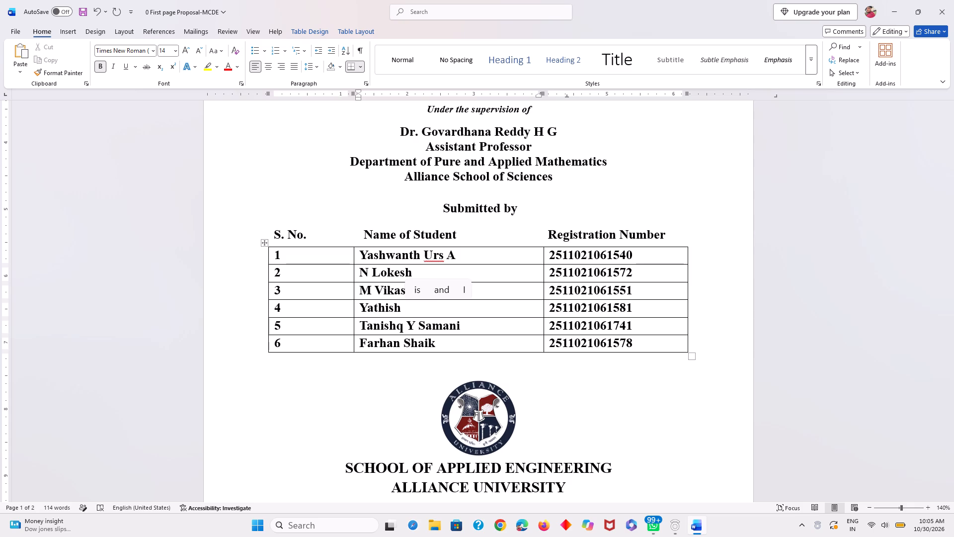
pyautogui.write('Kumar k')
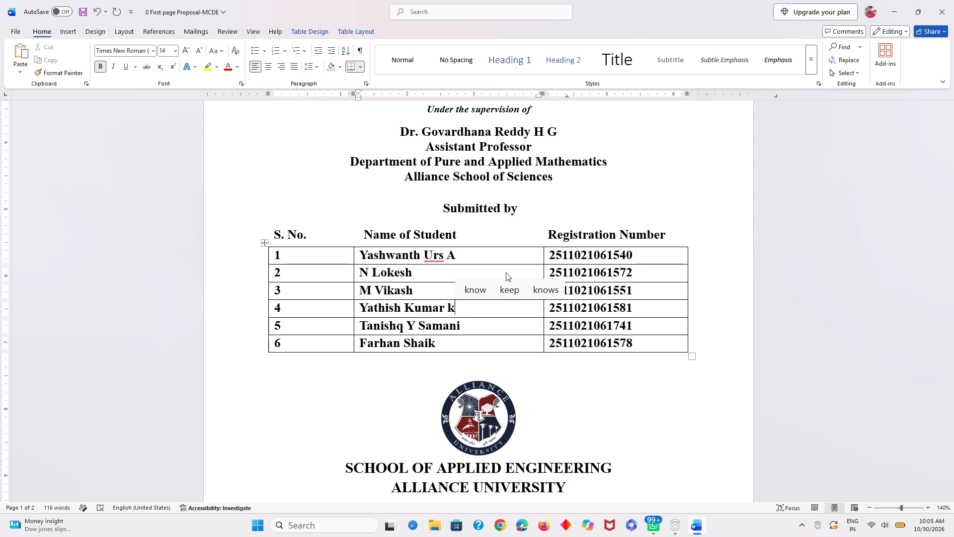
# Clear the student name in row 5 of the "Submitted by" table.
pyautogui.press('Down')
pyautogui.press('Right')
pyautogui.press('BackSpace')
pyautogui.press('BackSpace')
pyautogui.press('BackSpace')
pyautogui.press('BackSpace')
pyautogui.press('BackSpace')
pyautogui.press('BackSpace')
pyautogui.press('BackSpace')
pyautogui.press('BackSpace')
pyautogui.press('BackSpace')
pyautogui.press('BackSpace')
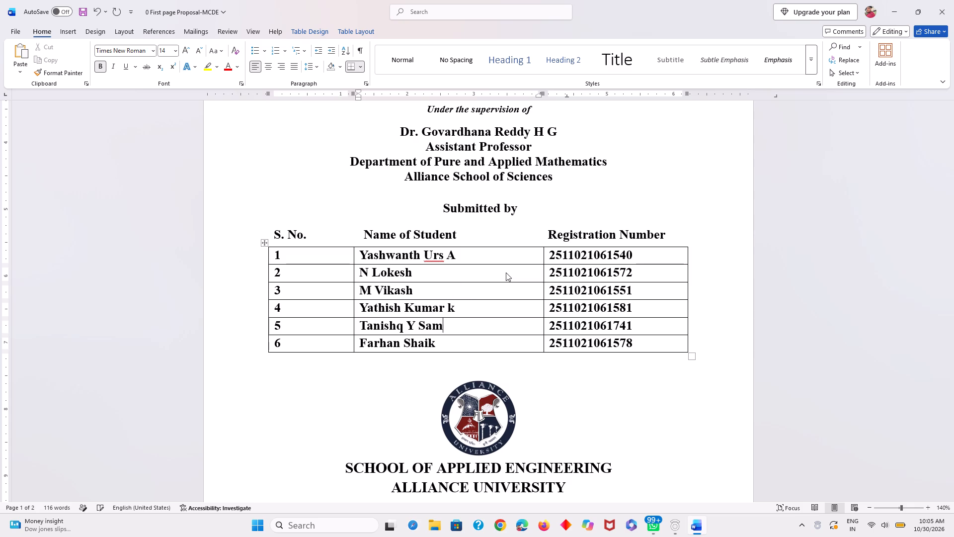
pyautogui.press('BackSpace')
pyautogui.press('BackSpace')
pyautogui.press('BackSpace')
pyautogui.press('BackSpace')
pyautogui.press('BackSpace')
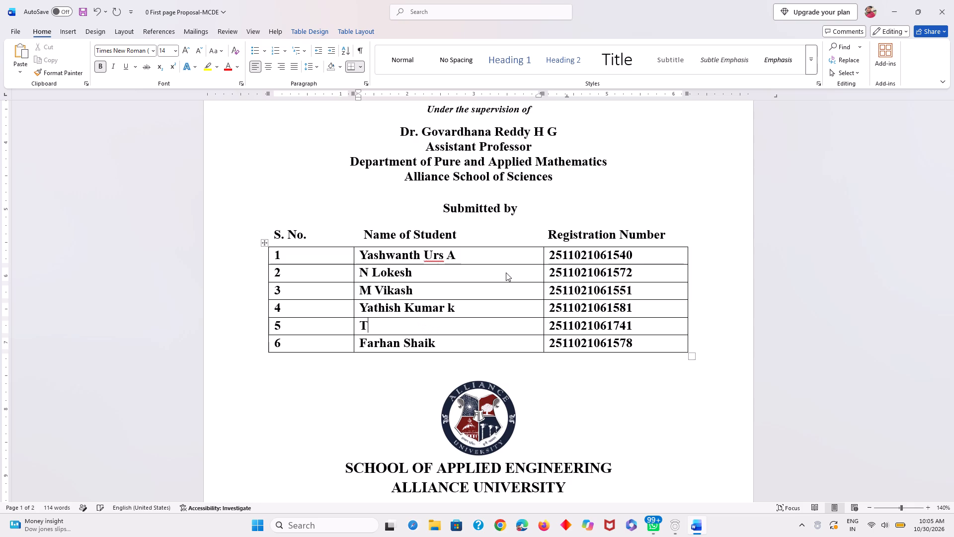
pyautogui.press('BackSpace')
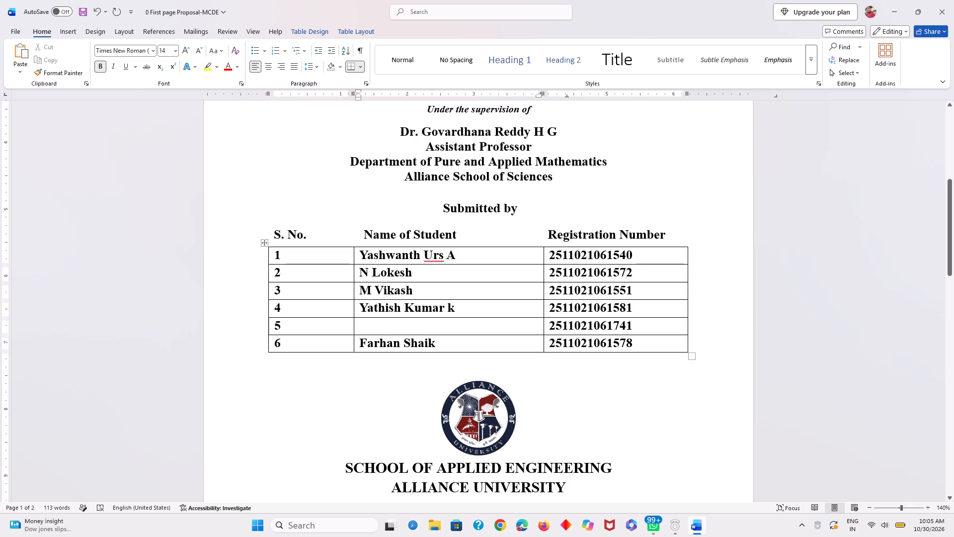
# Delete rows 6 and 5 from the student table, leaving only the four team members' rows.
pyautogui.rightClick(443, 343)
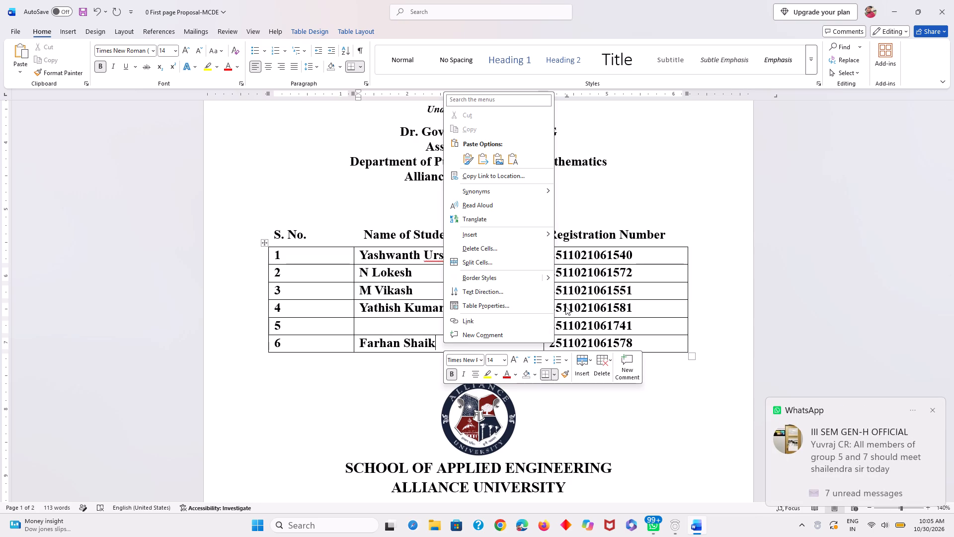
pyautogui.click(602, 375)
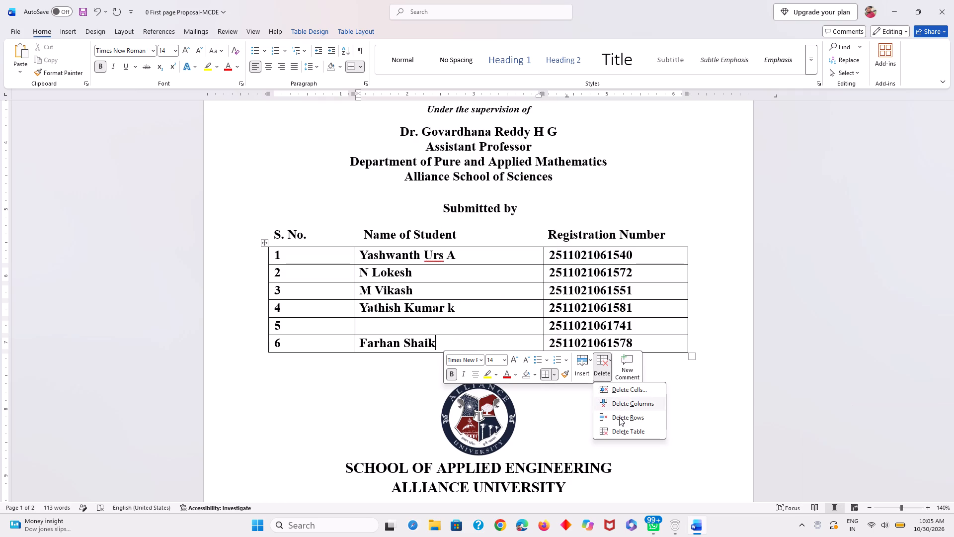
pyautogui.click(619, 417)
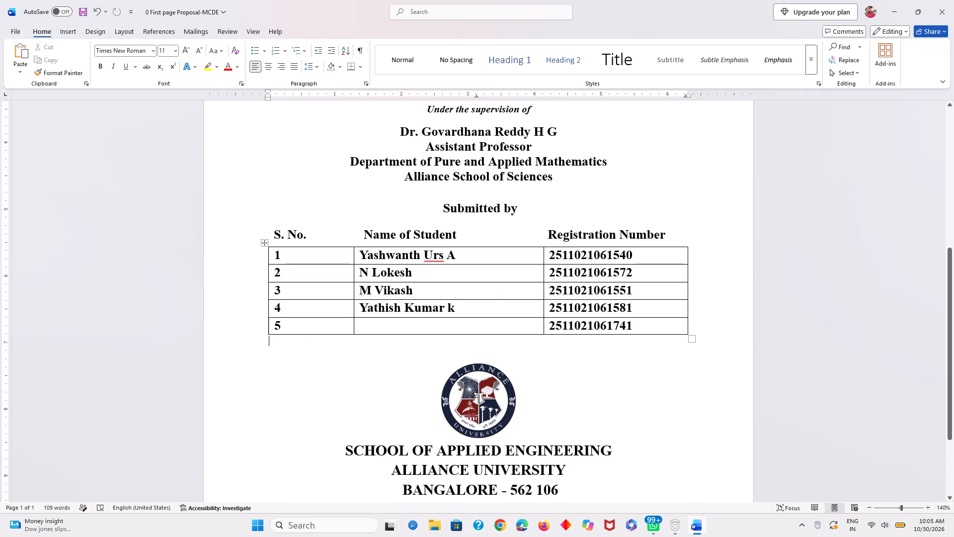
pyautogui.rightClick(493, 330)
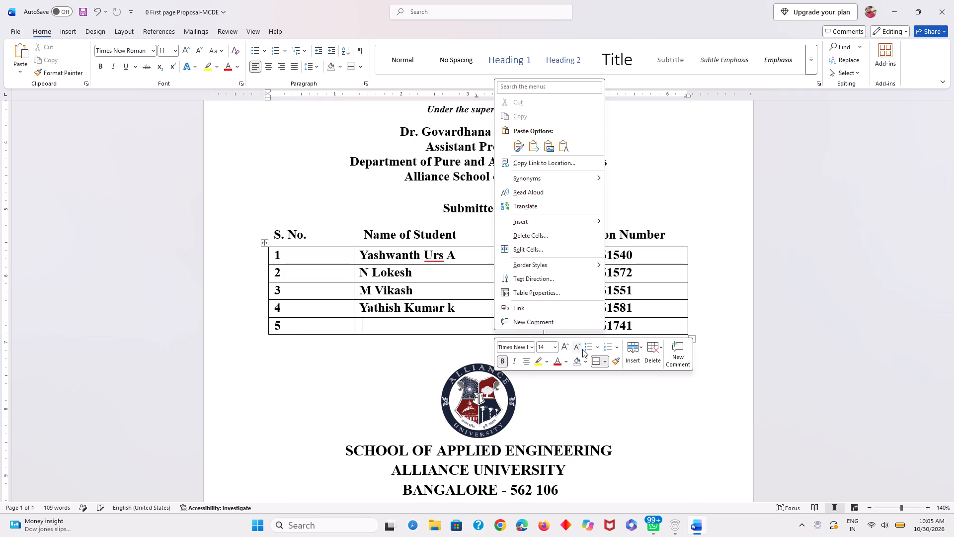
pyautogui.click(655, 358)
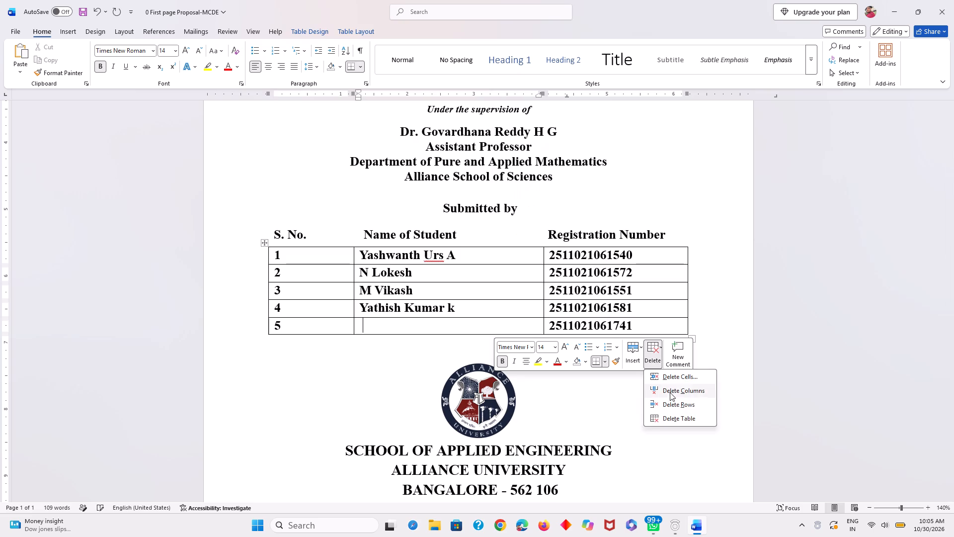
pyautogui.click(671, 400)
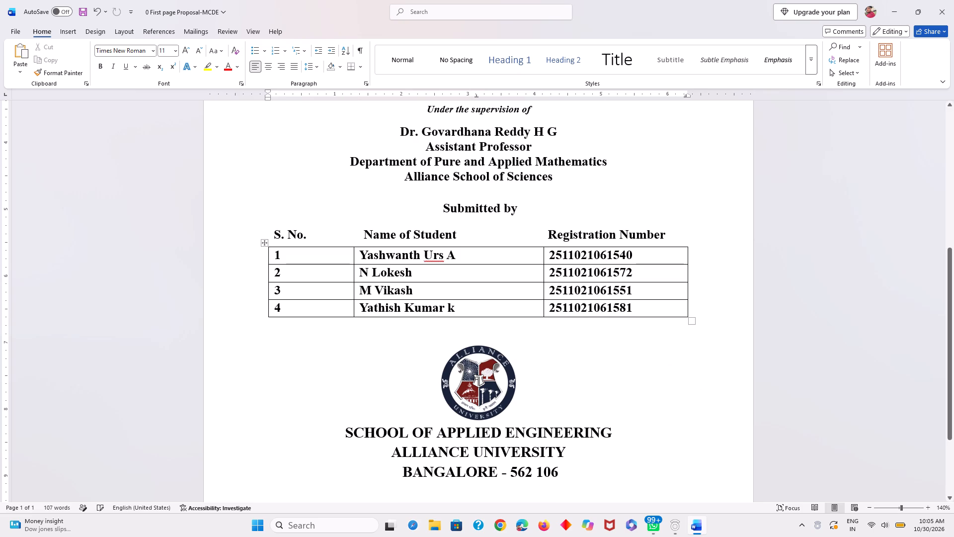
# Replace the last four digits of the registration number in row 1 with the first team member's digits.
pyautogui.click(650, 259)
pyautogui.press('BackSpace')
pyautogui.press('BackSpace')
pyautogui.press('BackSpace')
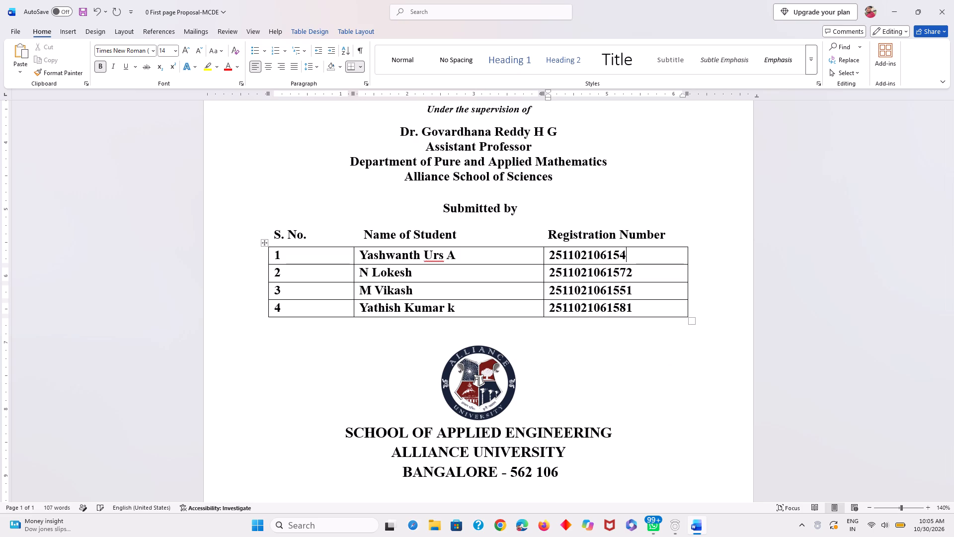
pyautogui.press('BackSpace')
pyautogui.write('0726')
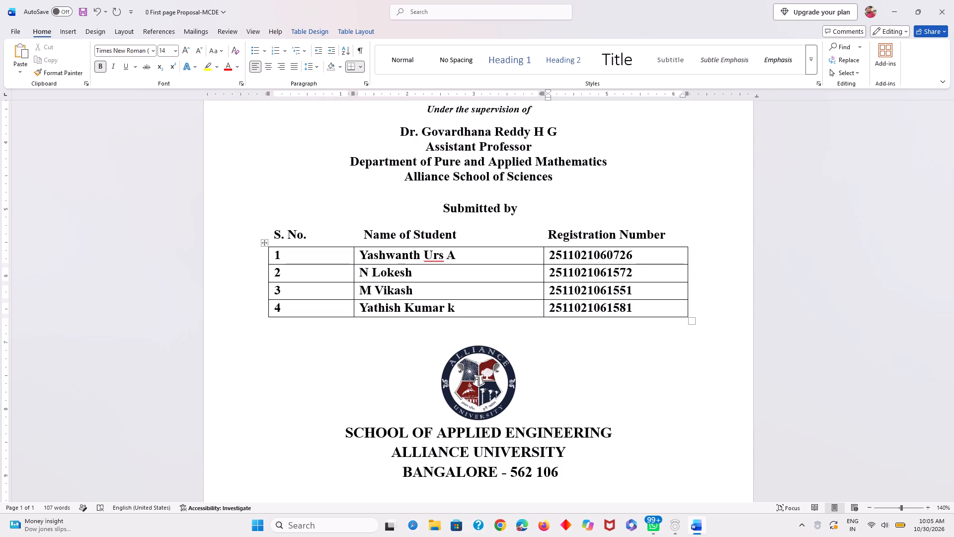
# Replace the last four digits of the registration number in row 2 with the second team member's digits.
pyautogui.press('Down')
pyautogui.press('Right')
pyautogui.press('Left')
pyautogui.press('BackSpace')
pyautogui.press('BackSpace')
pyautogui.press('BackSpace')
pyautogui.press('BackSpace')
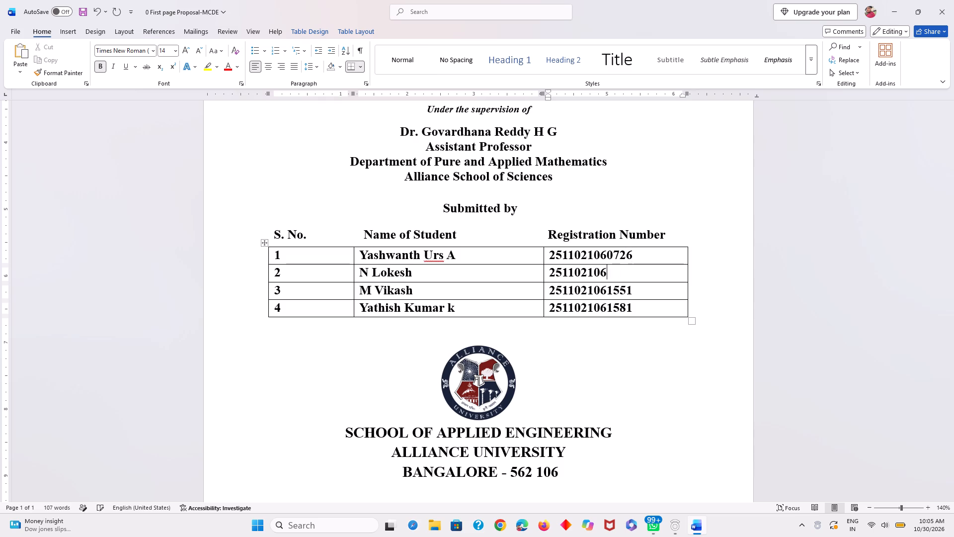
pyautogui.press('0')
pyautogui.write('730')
# Replace the last four digits of the registration number in row 3 with the third team member's digits.
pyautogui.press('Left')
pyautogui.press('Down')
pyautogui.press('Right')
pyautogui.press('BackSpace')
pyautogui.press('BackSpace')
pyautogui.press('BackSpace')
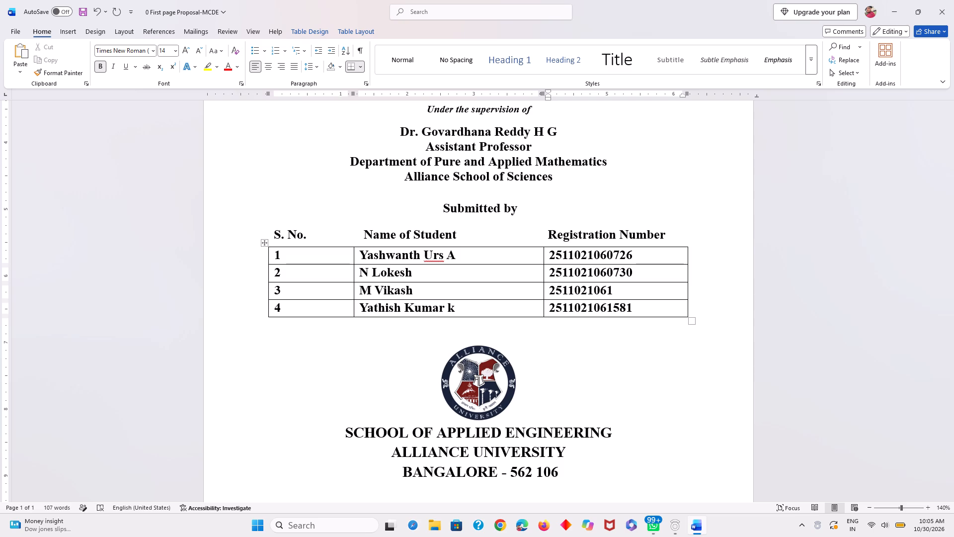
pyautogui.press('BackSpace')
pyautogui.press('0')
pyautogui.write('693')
# Replace the last four digits of the registration number in row 4 with the fourth team member's digits.
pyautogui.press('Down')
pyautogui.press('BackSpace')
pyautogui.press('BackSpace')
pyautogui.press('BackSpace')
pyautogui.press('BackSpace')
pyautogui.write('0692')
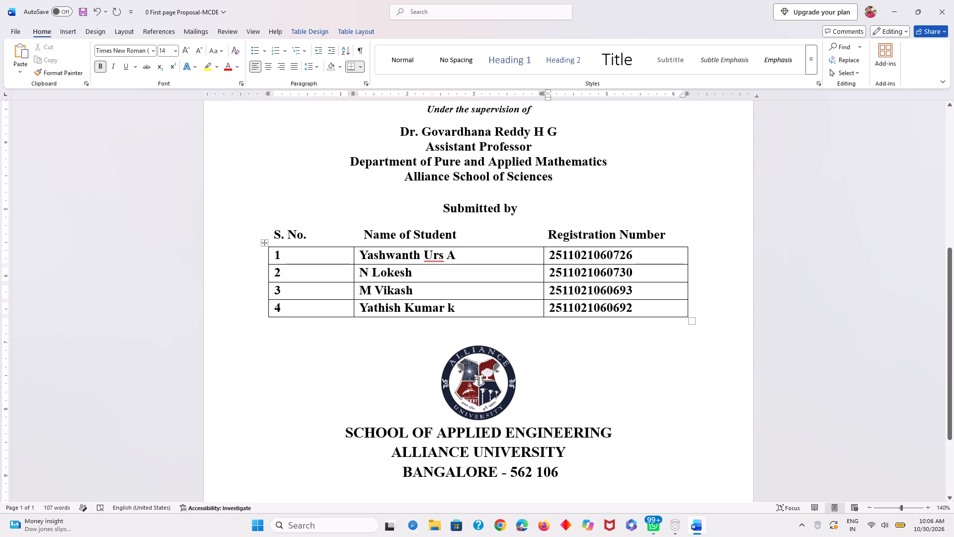
# Replace "APPLIED ENGINEERING" in the school name below the university logo with "Advanced Computing".
pyautogui.scroll(-1, 596, 349)
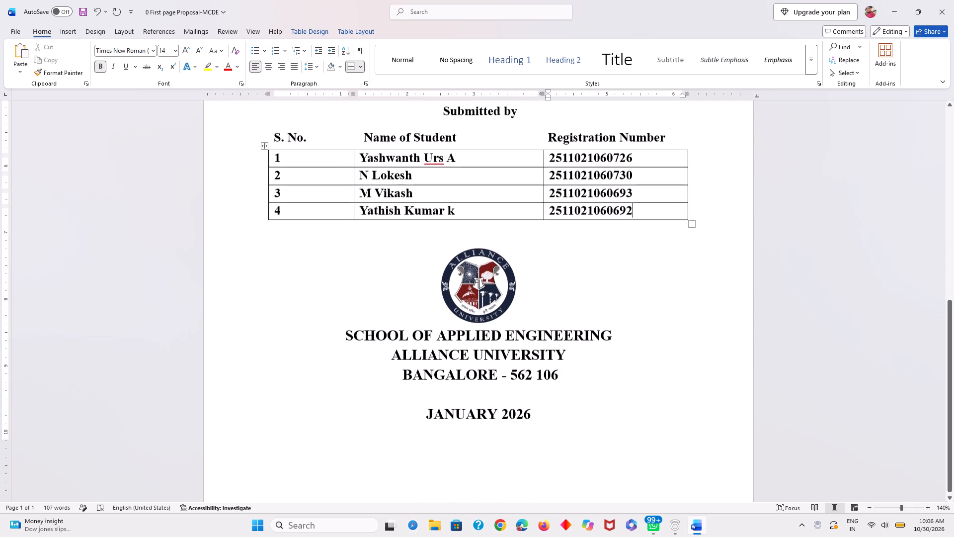
pyautogui.scroll(-1, 596, 349)
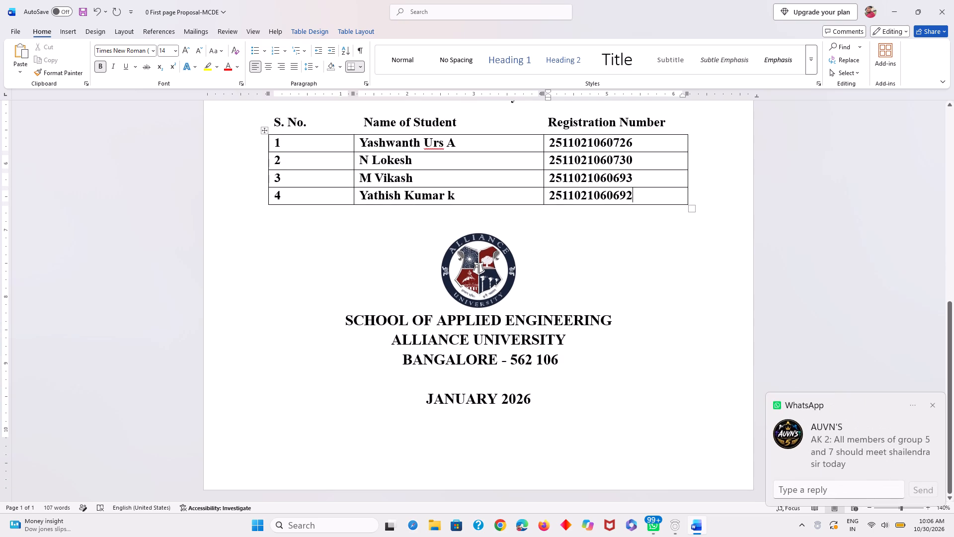
pyautogui.click(623, 319)
pyautogui.press('BackSpace')
pyautogui.press('BackSpace')
pyautogui.press('BackSpace')
pyautogui.press('BackSpace')
pyautogui.press('BackSpace')
pyautogui.press('BackSpace')
pyautogui.press('BackSpace')
pyautogui.press('BackSpace')
pyautogui.press('BackSpace')
pyautogui.press('BackSpace')
pyautogui.press('BackSpace')
pyautogui.press('BackSpace')
pyautogui.press('BackSpace')
pyautogui.press('BackSpace')
pyautogui.press('BackSpace')
pyautogui.press('BackSpace')
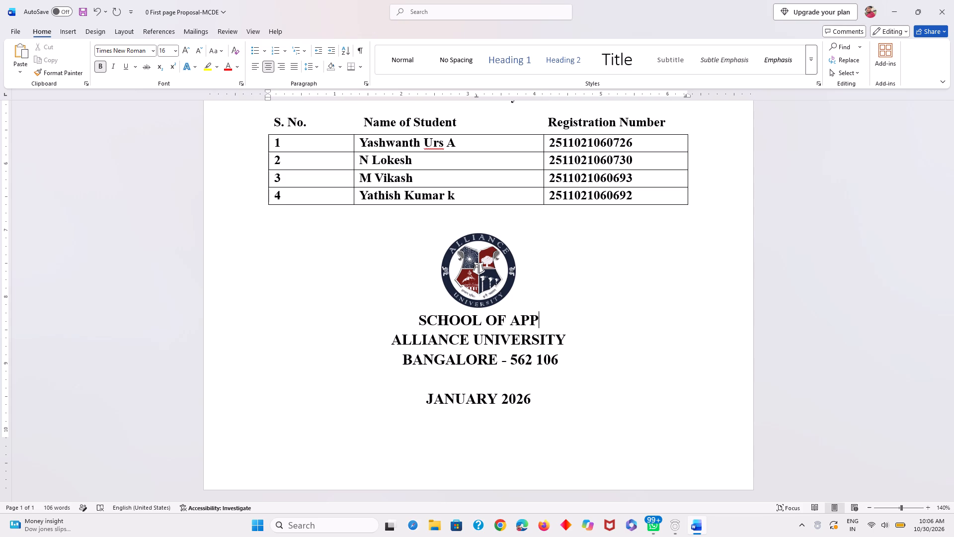
pyautogui.press('BackSpace')
pyautogui.press('BackSpace')
pyautogui.press('BackSpace')
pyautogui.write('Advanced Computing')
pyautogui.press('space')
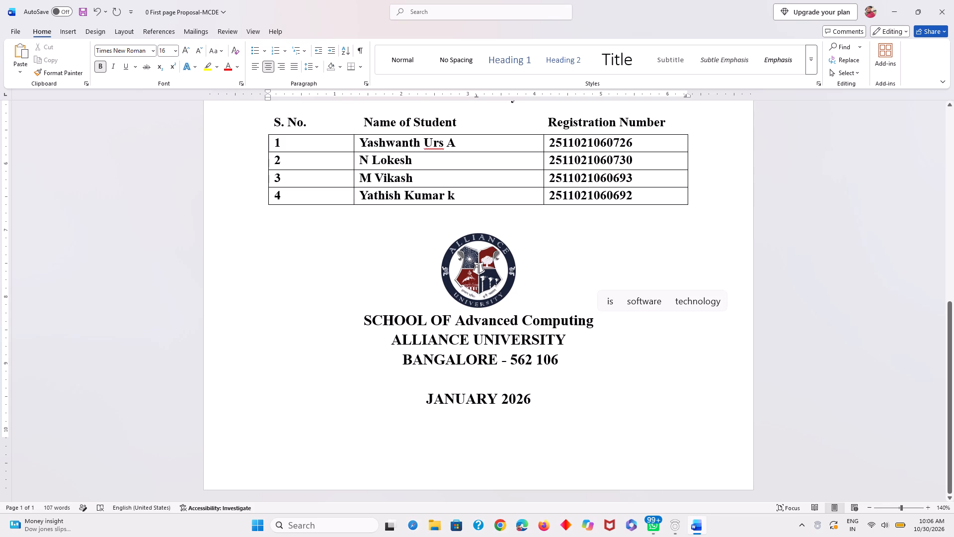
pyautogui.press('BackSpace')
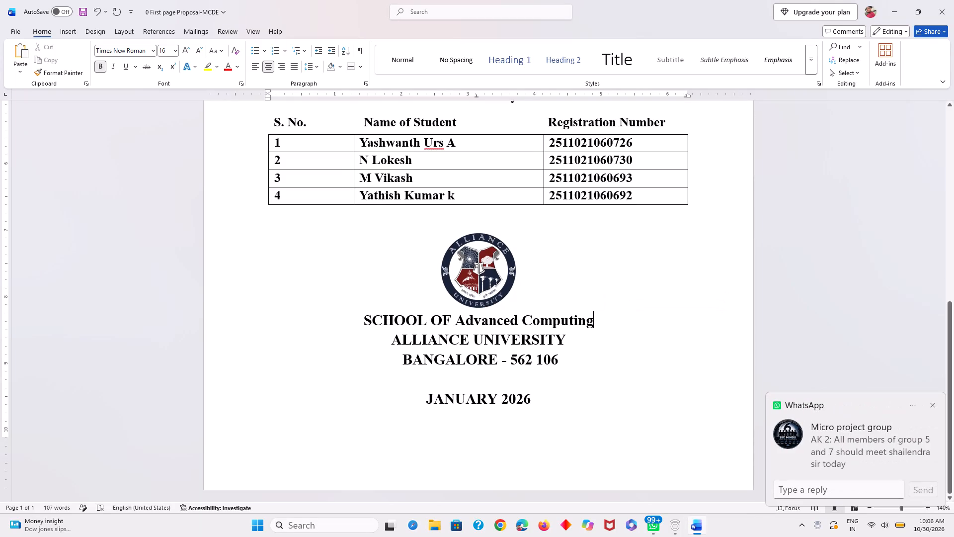
# Rewrite "Advanced Computing" in the school name in capitals, as "ADVANCED COMPUTING".
pyautogui.moveTo(604, 313); pyautogui.dragTo(472, 311)
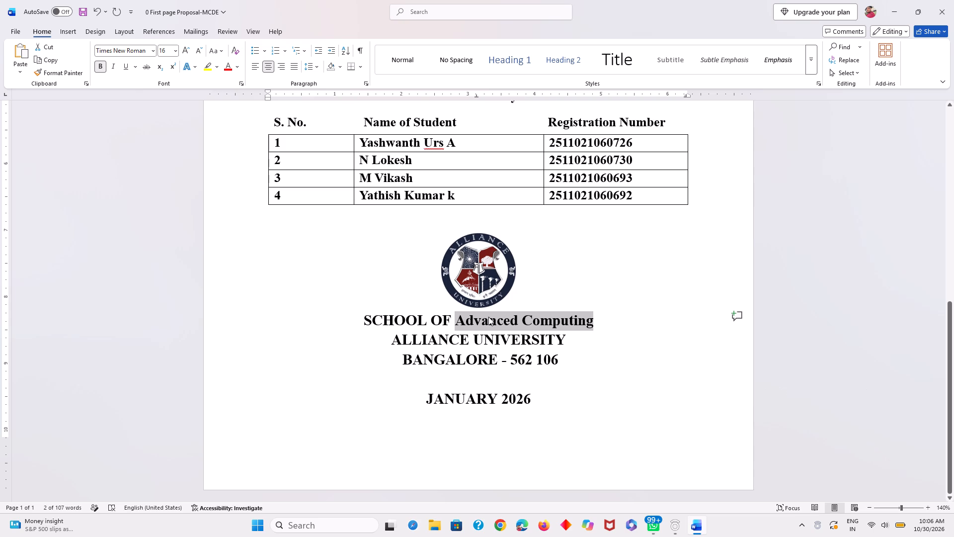
pyautogui.click(488, 317)
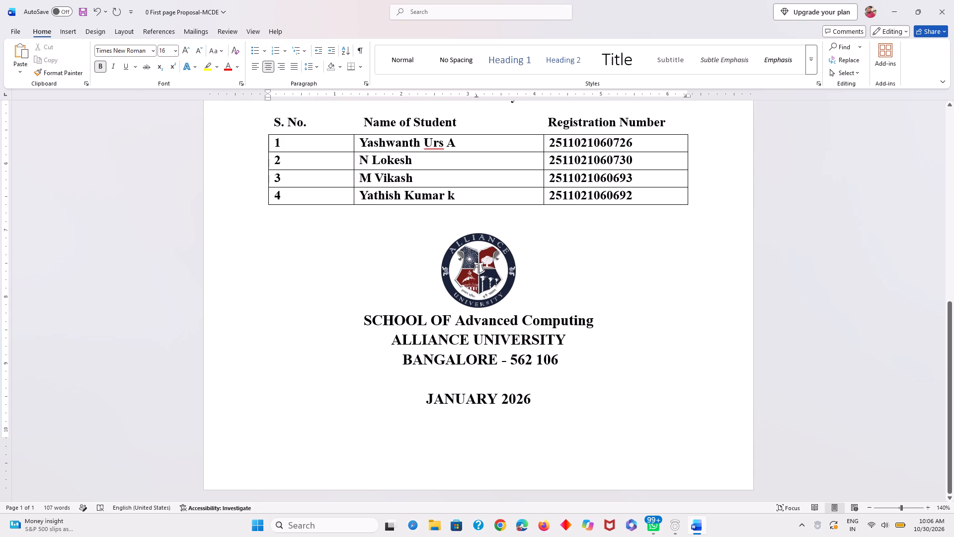
pyautogui.click(598, 321)
pyautogui.press('BackSpace')
pyautogui.press('BackSpace')
pyautogui.press('BackSpace')
pyautogui.press('BackSpace')
pyautogui.press('BackSpace')
pyautogui.press('BackSpace')
pyautogui.press('BackSpace')
pyautogui.press('BackSpace')
pyautogui.press('BackSpace')
pyautogui.press('BackSpace')
pyautogui.press('BackSpace')
pyautogui.press('BackSpace')
pyautogui.press('BackSpace')
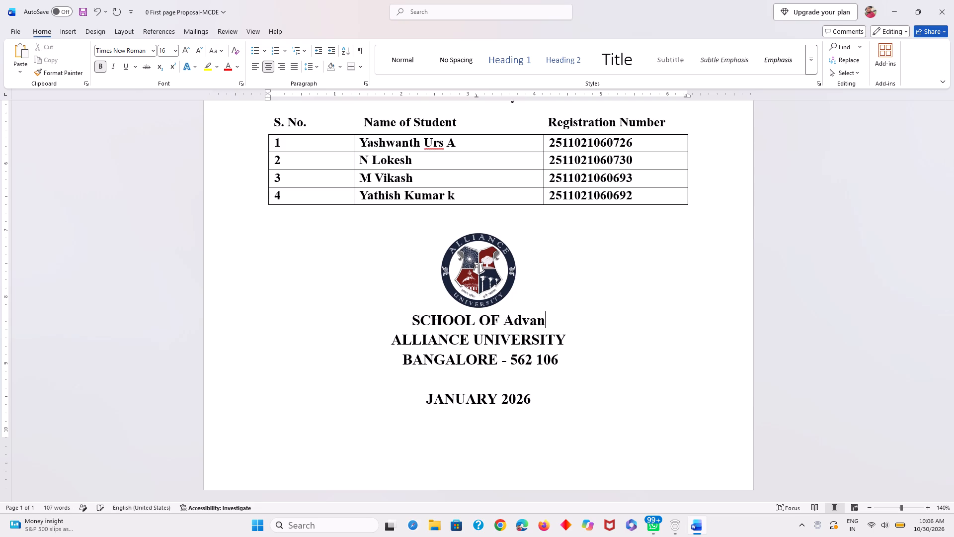
pyautogui.press('BackSpace')
pyautogui.press('BackSpace')
pyautogui.press('BackSpace')
pyautogui.press('BackSpace')
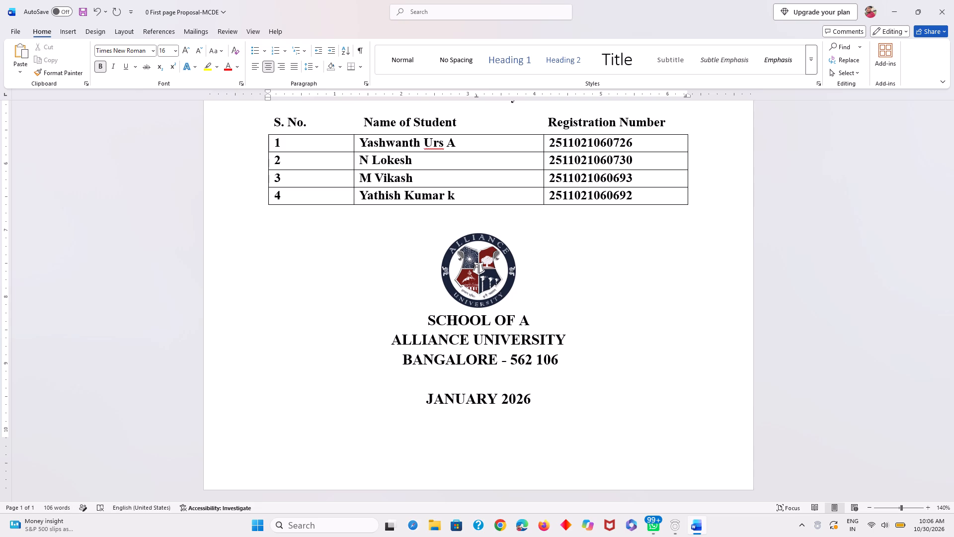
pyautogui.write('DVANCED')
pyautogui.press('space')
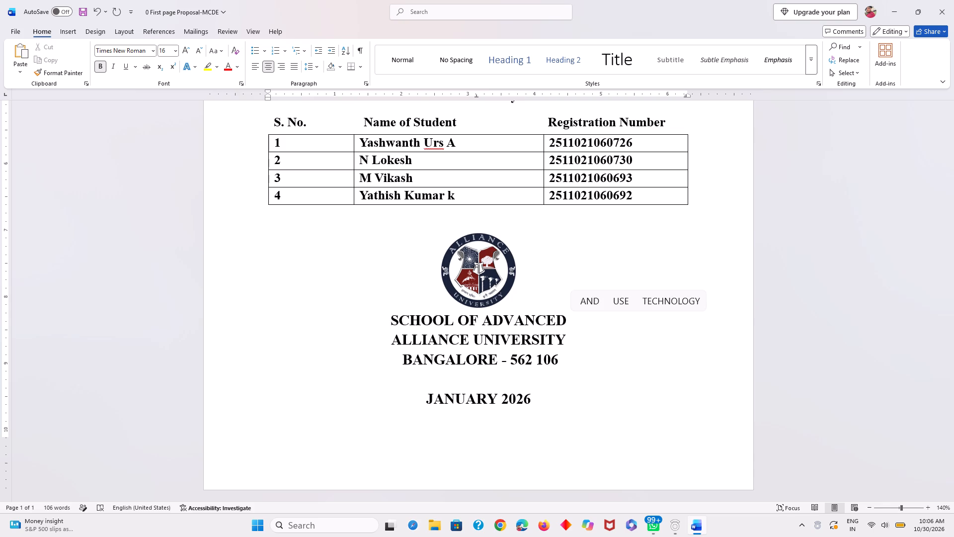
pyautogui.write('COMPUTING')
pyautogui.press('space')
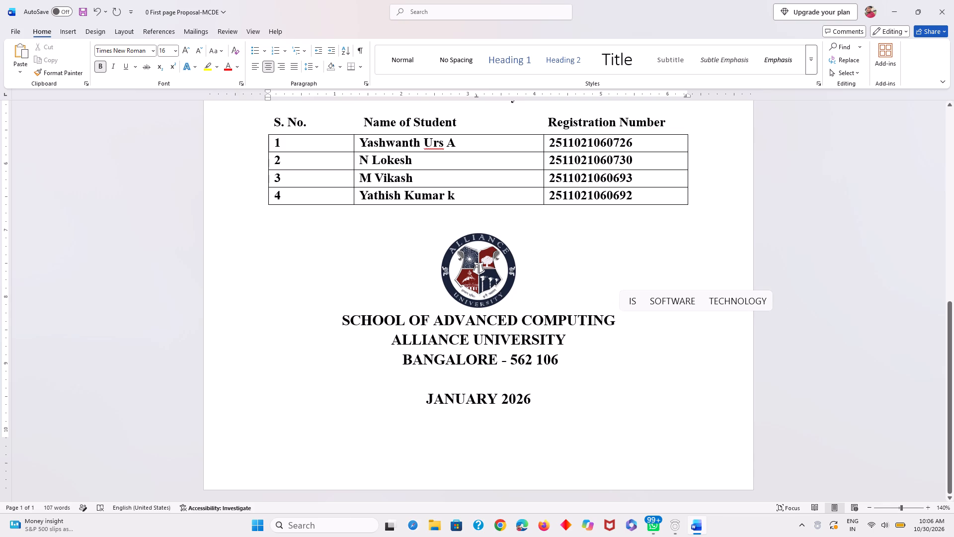
# Review the edited cover page from its closing date line back up to the project title.
pyautogui.scroll(-1, 698, 342)
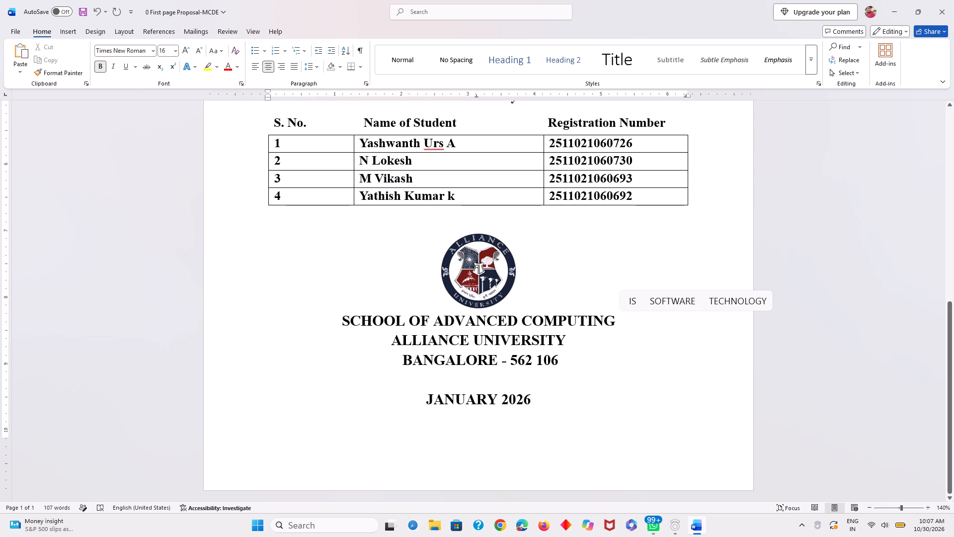
pyautogui.click(801, 360)
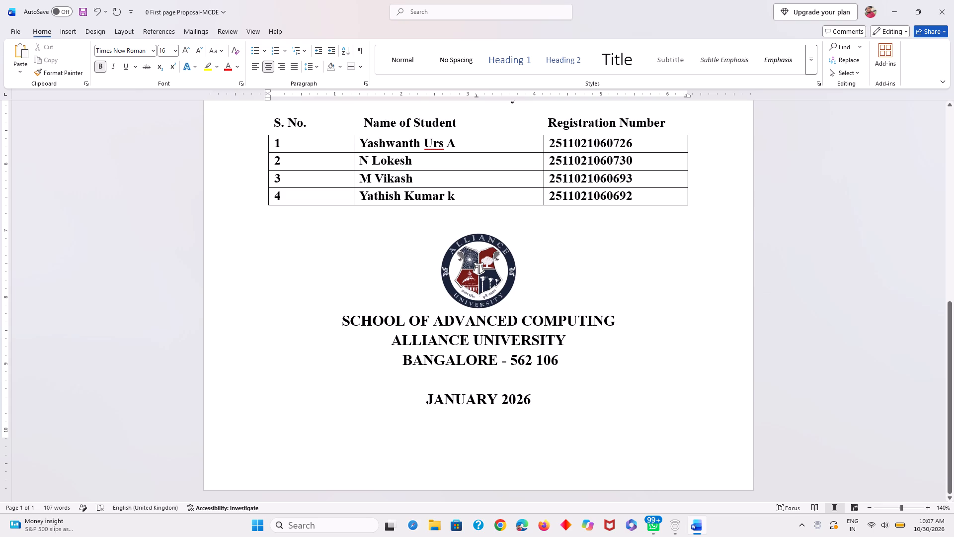
pyautogui.scroll(-1, 786, 324)
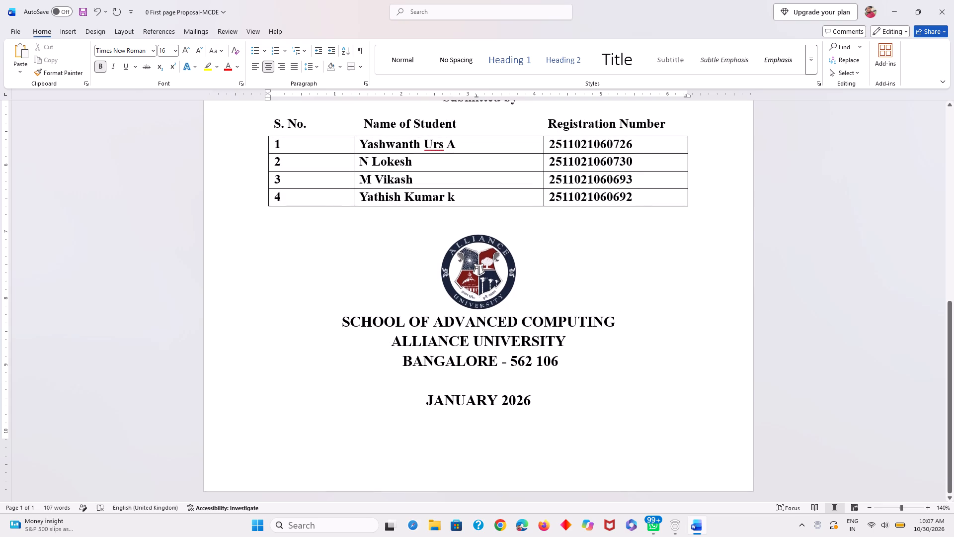
pyautogui.scroll(-2, 796, 356)
pyautogui.scroll(9, 796, 356)
pyautogui.scroll(-8, 796, 356)
pyautogui.scroll(10, 796, 356)
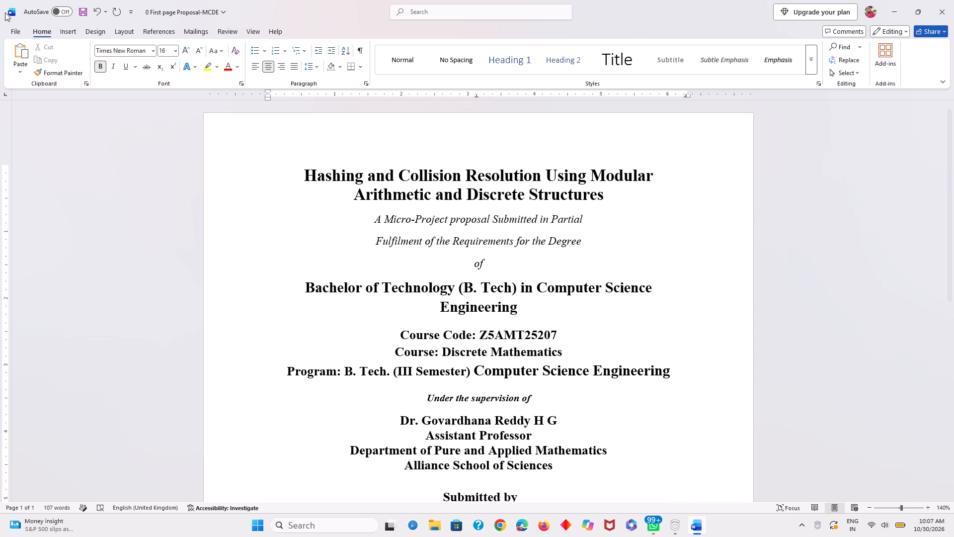
# Save a copy of the cover page as a Word document named "FIRST PAGE PROPOSAL YASH" in the OneDrive Desktop folder.
pyautogui.click(15, 23)
pyautogui.click(41, 135)
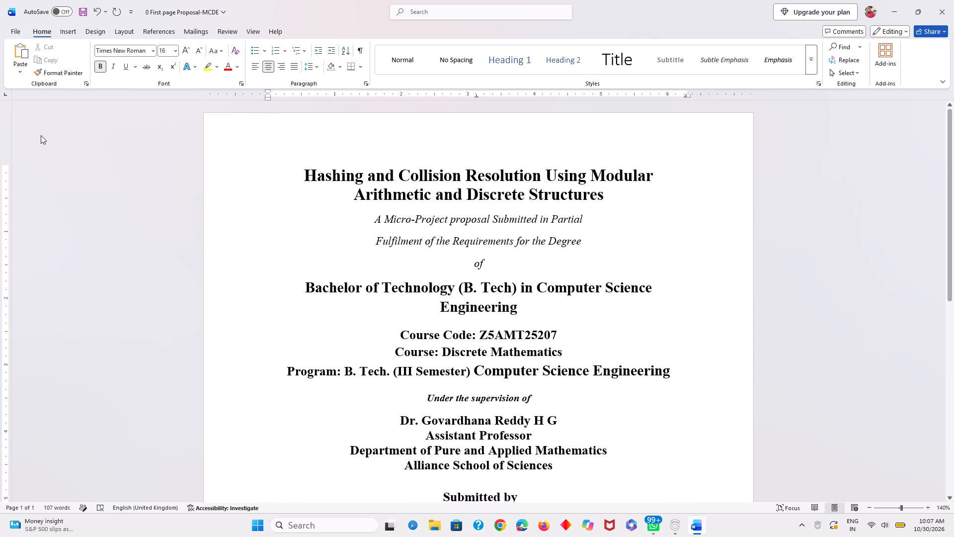
pyautogui.click(12, 30)
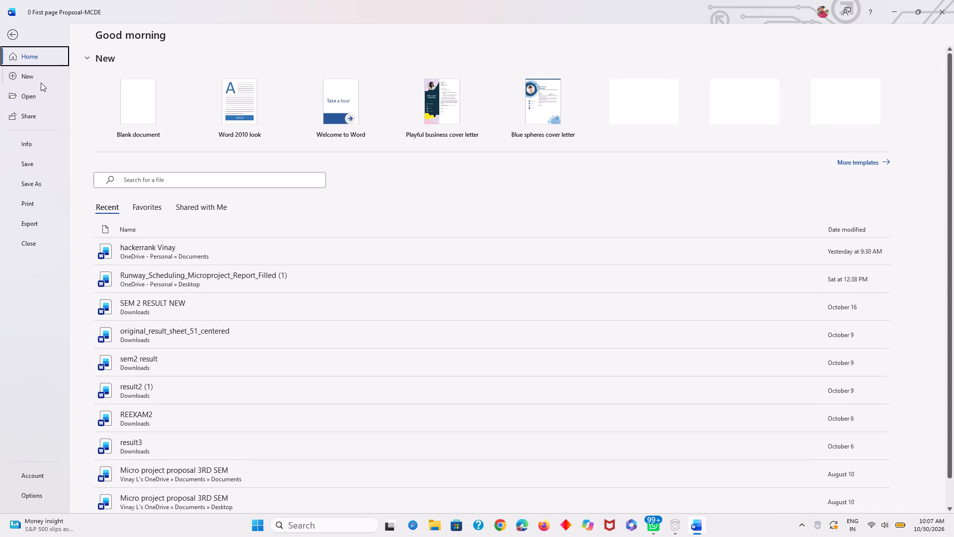
pyautogui.click(39, 186)
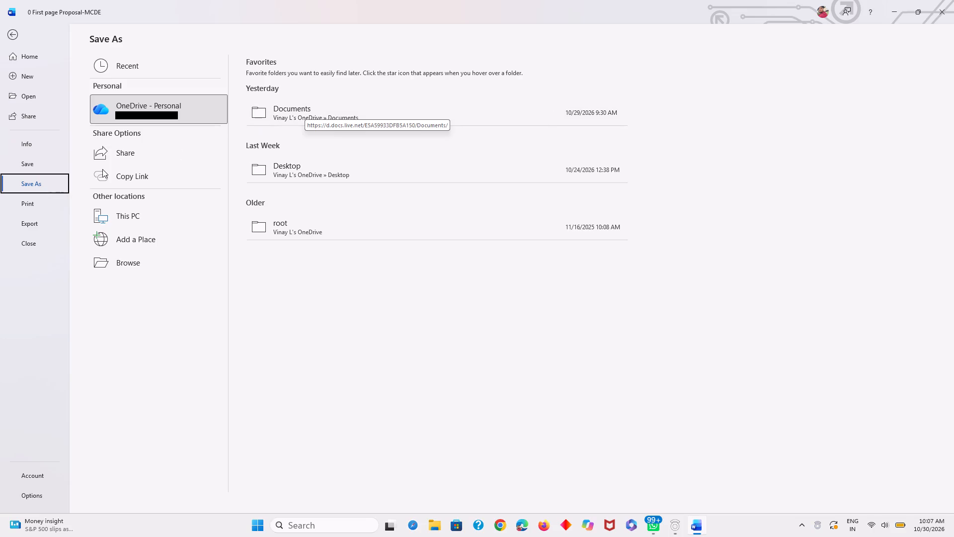
pyautogui.click(51, 179)
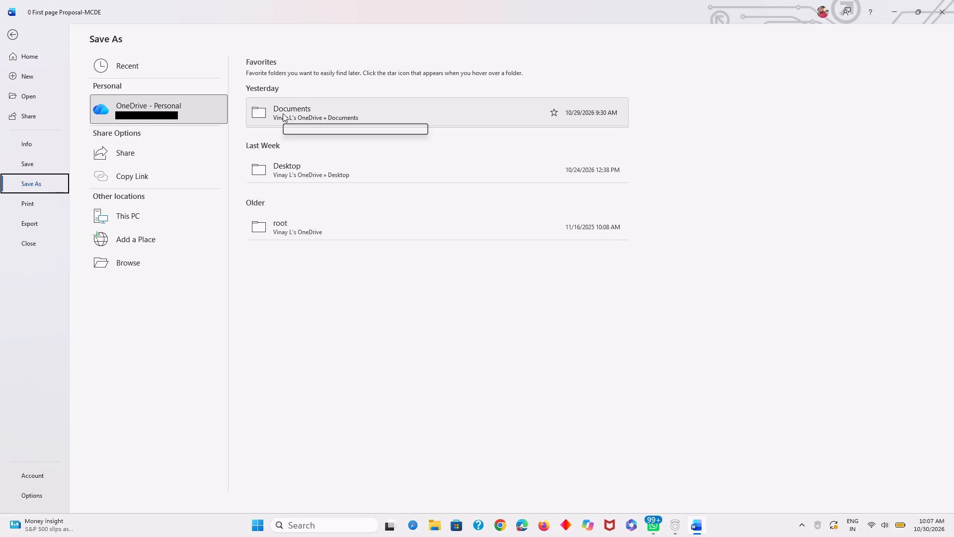
pyautogui.click(282, 166)
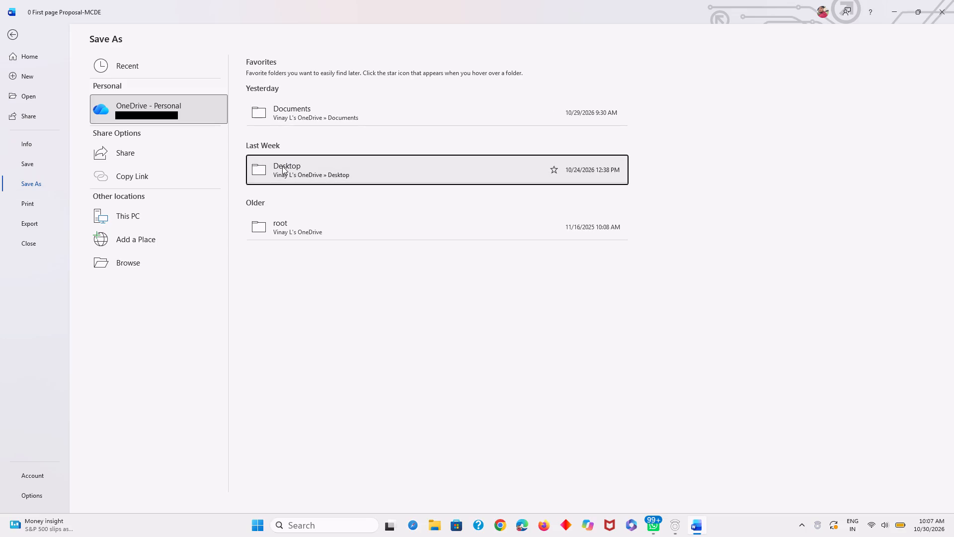
pyautogui.click(315, 117)
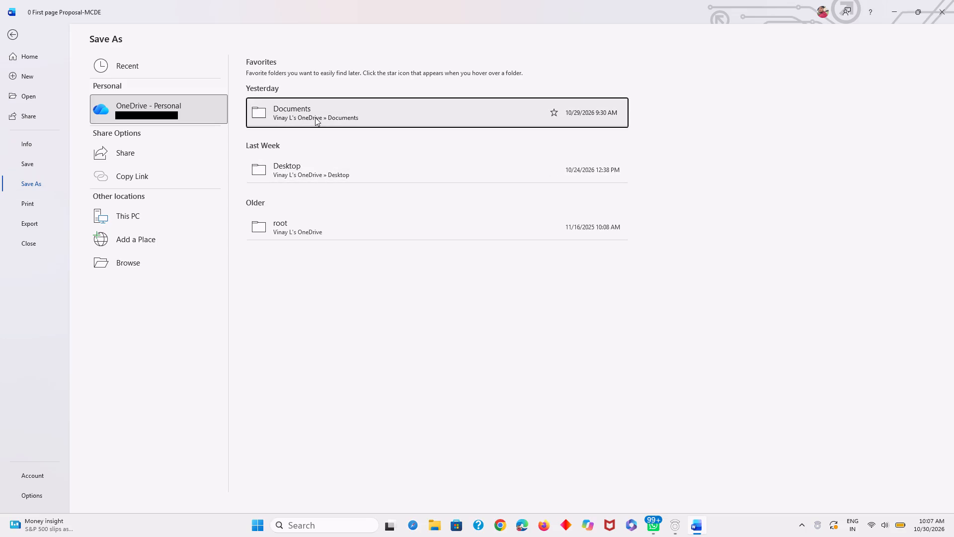
pyautogui.click(315, 117)
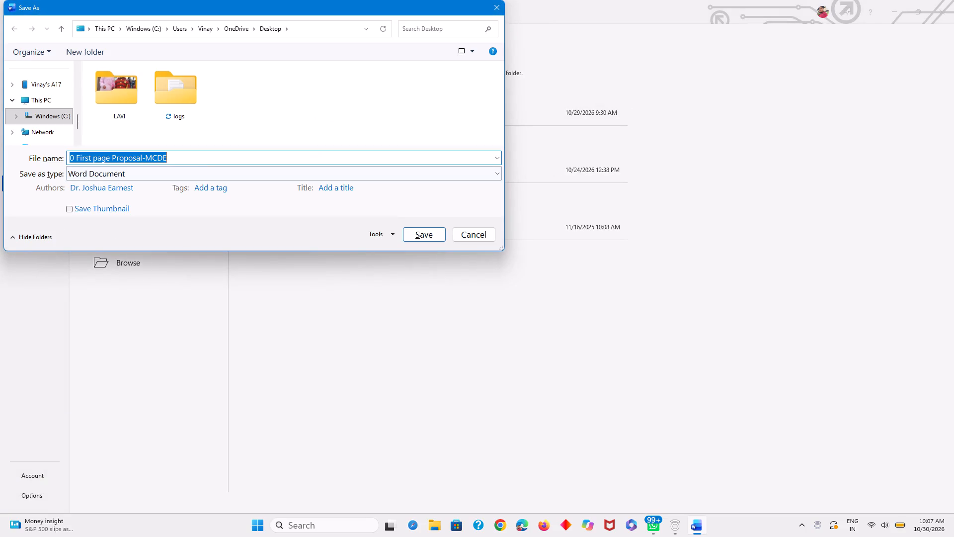
pyautogui.click(191, 161)
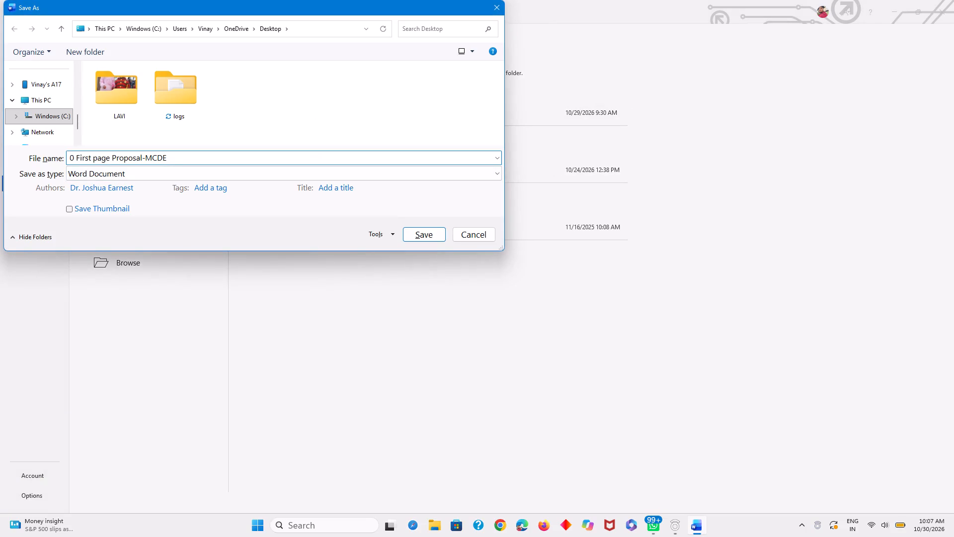
pyautogui.press('BackSpace')
pyautogui.press('BackSpace')
pyautogui.press('BackSpace')
pyautogui.press('BackSpace')
pyautogui.press('BackSpace')
pyautogui.press('BackSpace')
pyautogui.press('BackSpace')
pyautogui.press('BackSpace')
pyautogui.press('BackSpace')
pyautogui.press('BackSpace')
pyautogui.press('BackSpace')
pyautogui.press('BackSpace')
pyautogui.press('BackSpace')
pyautogui.press('BackSpace')
pyautogui.press('BackSpace')
pyautogui.press('BackSpace')
pyautogui.press('BackSpace')
pyautogui.press('BackSpace')
pyautogui.press('BackSpace')
pyautogui.press('BackSpace')
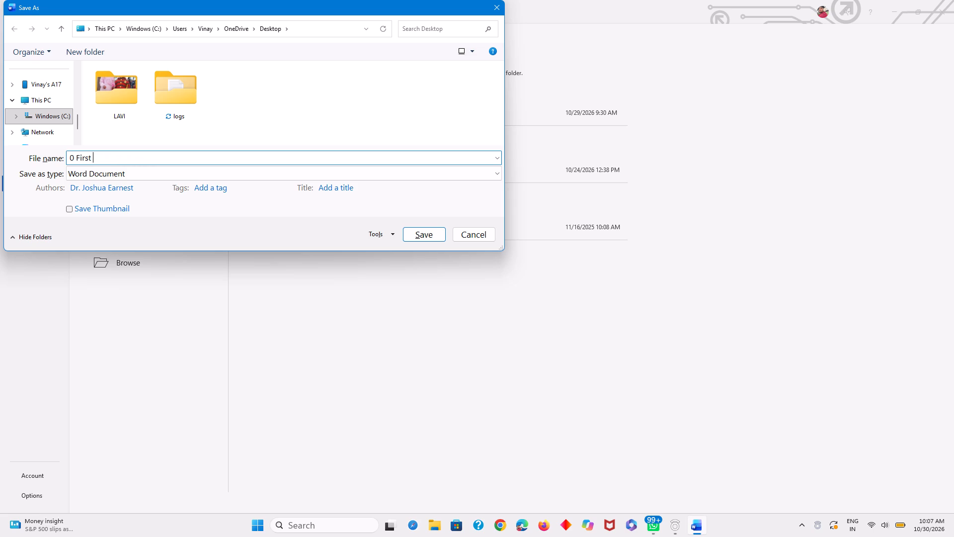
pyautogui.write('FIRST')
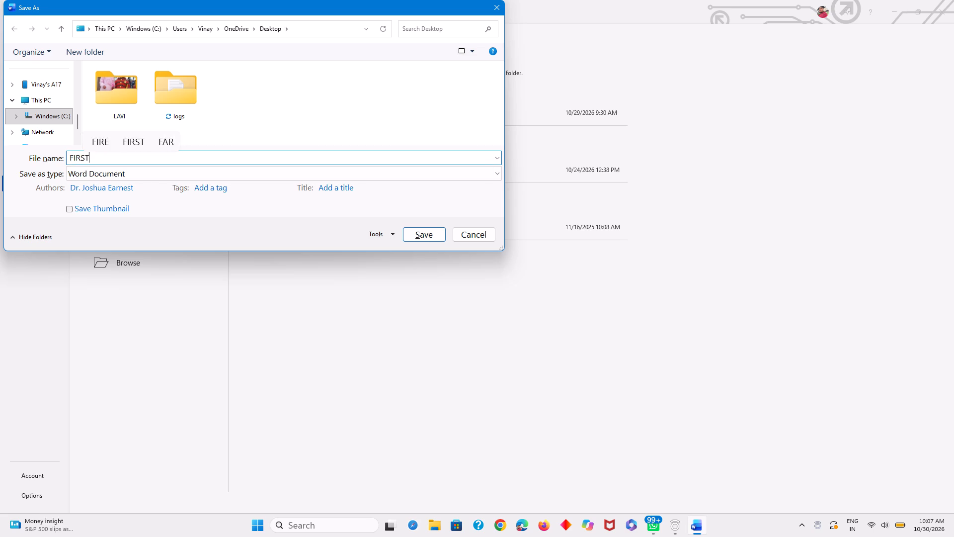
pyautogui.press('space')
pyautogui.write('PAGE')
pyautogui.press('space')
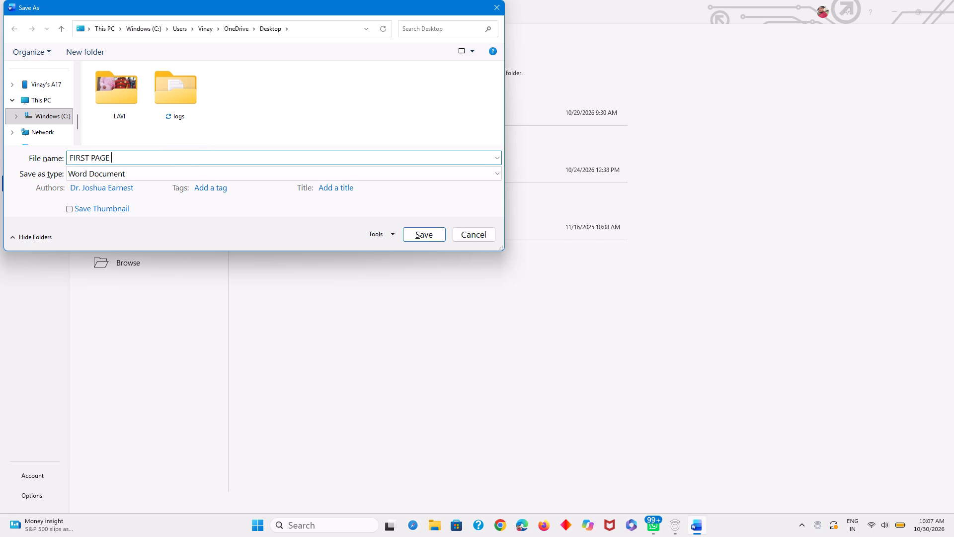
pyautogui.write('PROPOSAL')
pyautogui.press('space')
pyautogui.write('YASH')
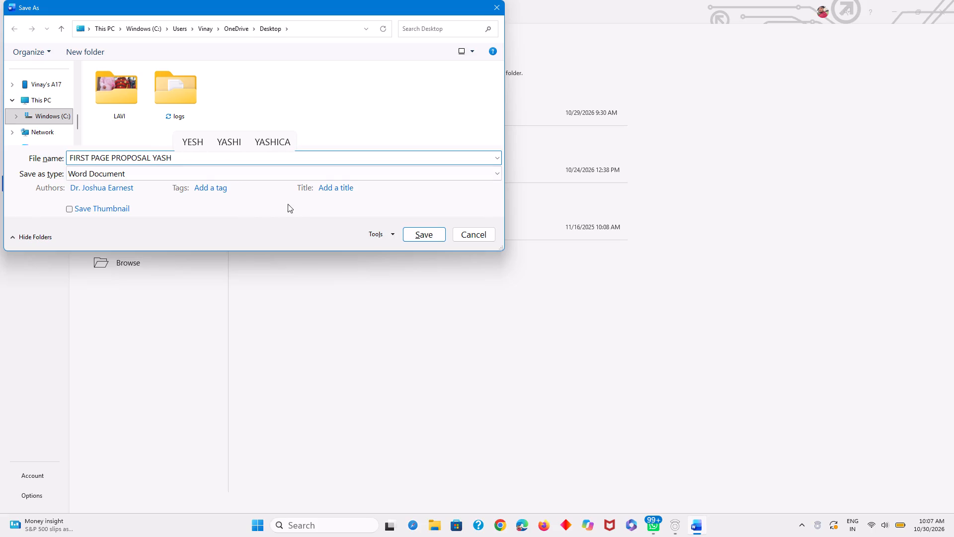
pyautogui.click(412, 231)
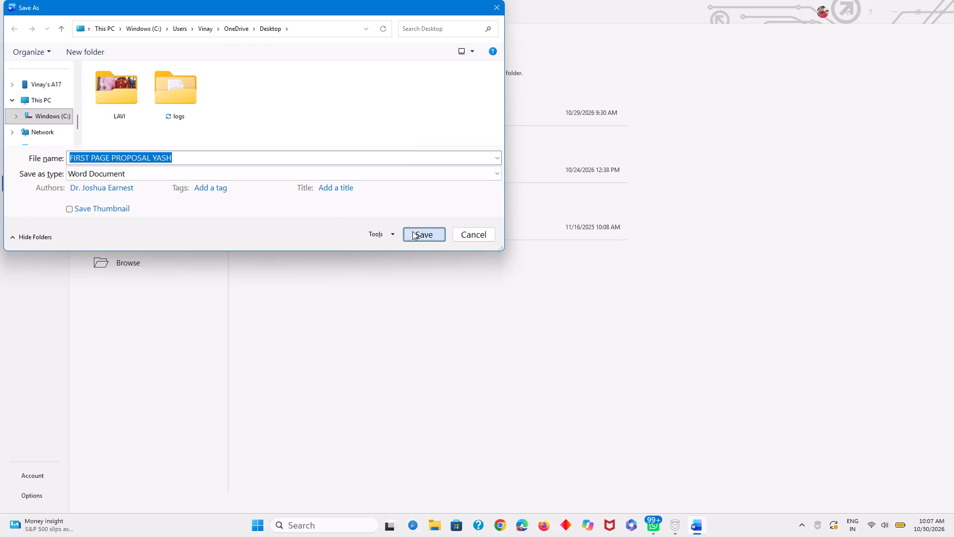
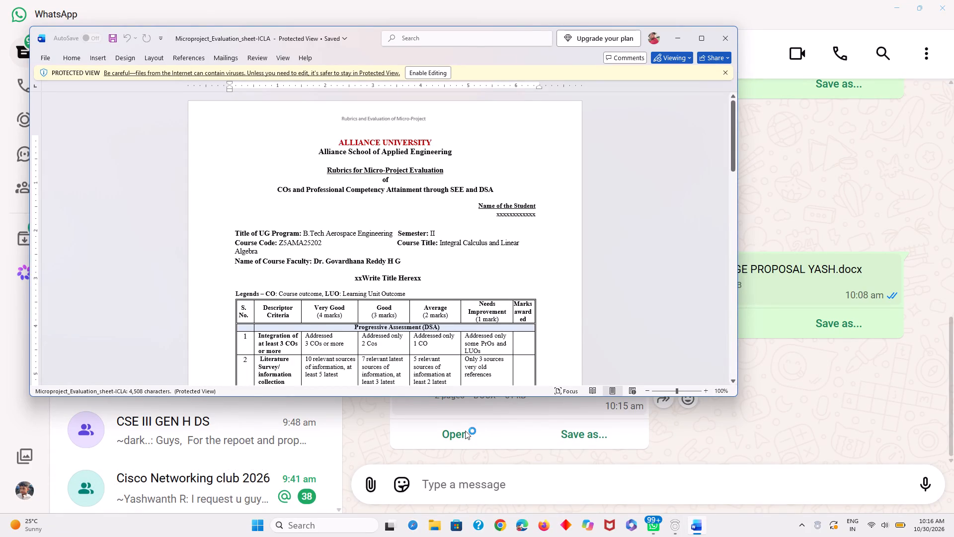
# Maximise the Microproject_Evaluation_sheet-ICLA document window and enable editing of the protected file.
pyautogui.click(699, 36)
pyautogui.click(397, 41)
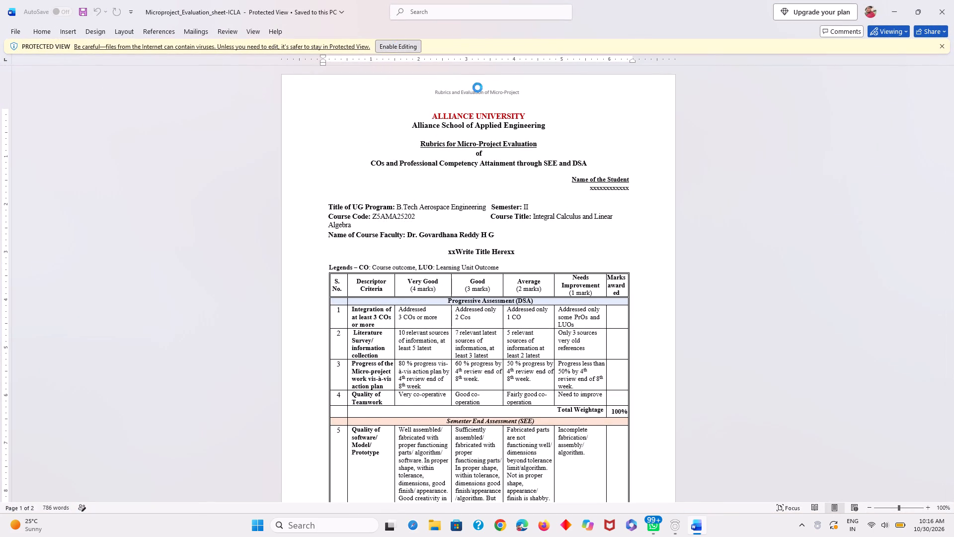
# Place the text cursor towards the end of "Applied Engineering" in the school name below the ALLIANCE UNIVERSITY heading, ready for editing.
pyautogui.keyDown('ctrl'); pyautogui.scroll(1, 553, 135); pyautogui.keyUp('ctrl')
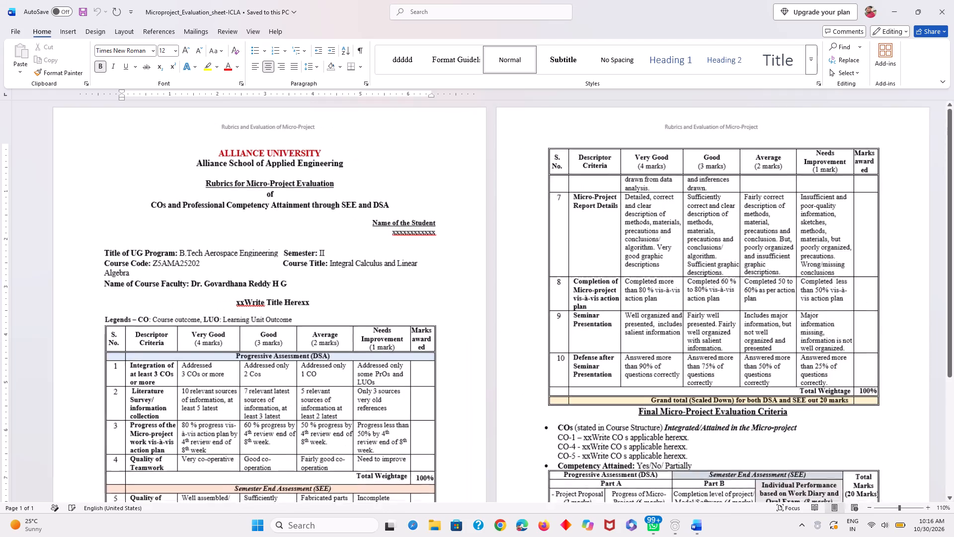
pyautogui.keyDown('ctrl'); pyautogui.scroll(4, 553, 135); pyautogui.keyUp('ctrl')
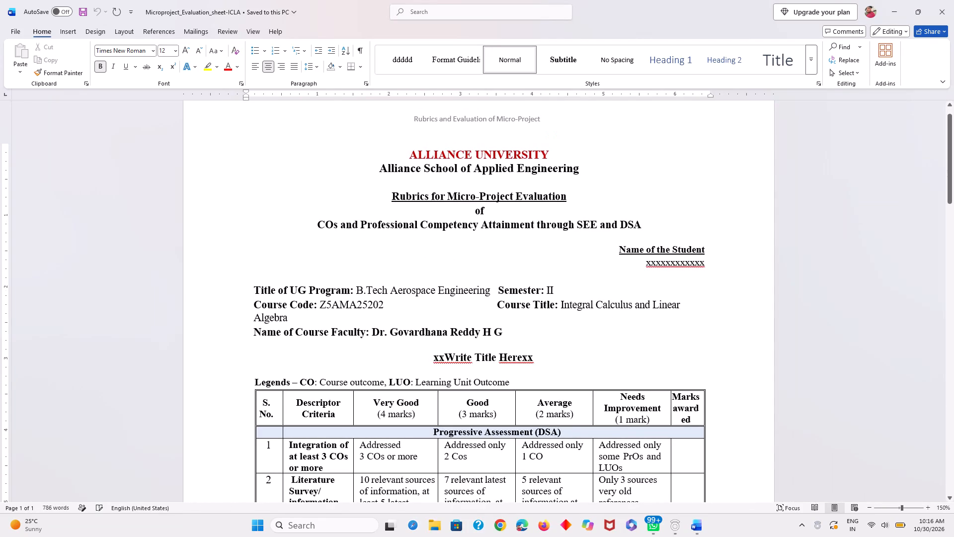
pyautogui.scroll(1, 502, 152)
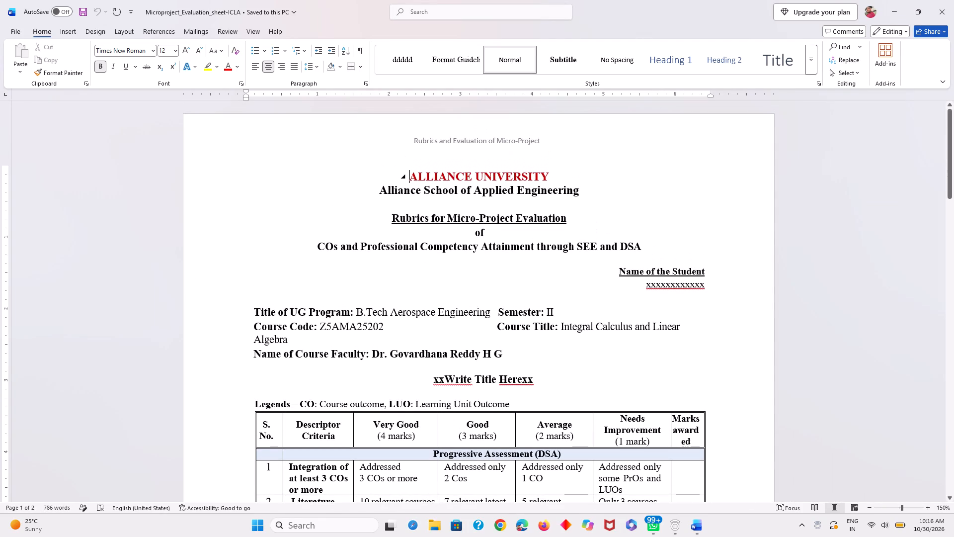
pyautogui.click(582, 179)
pyautogui.press('Down')
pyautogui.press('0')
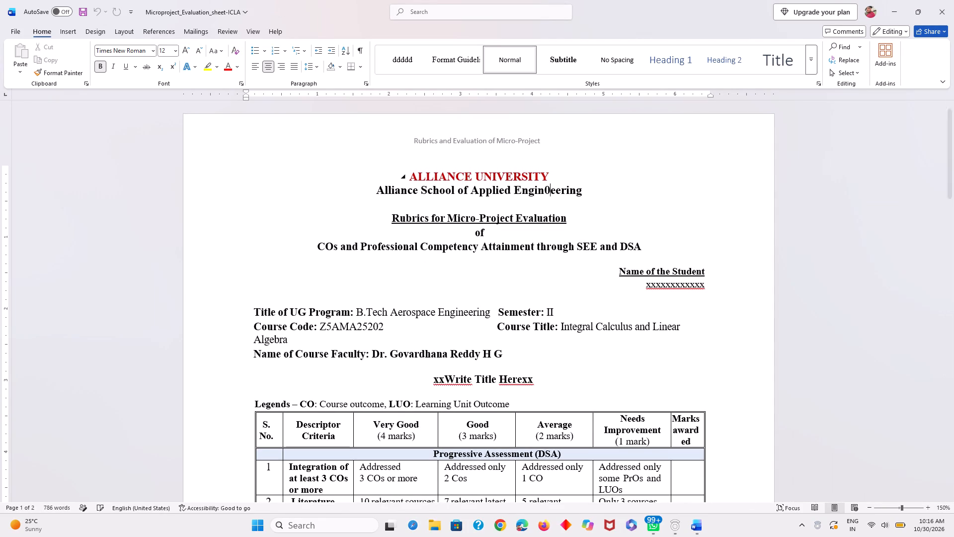
pyautogui.press('BackSpace')
pyautogui.press('Right')
pyautogui.press('Right')
pyautogui.press('Right')
pyautogui.press('Right')
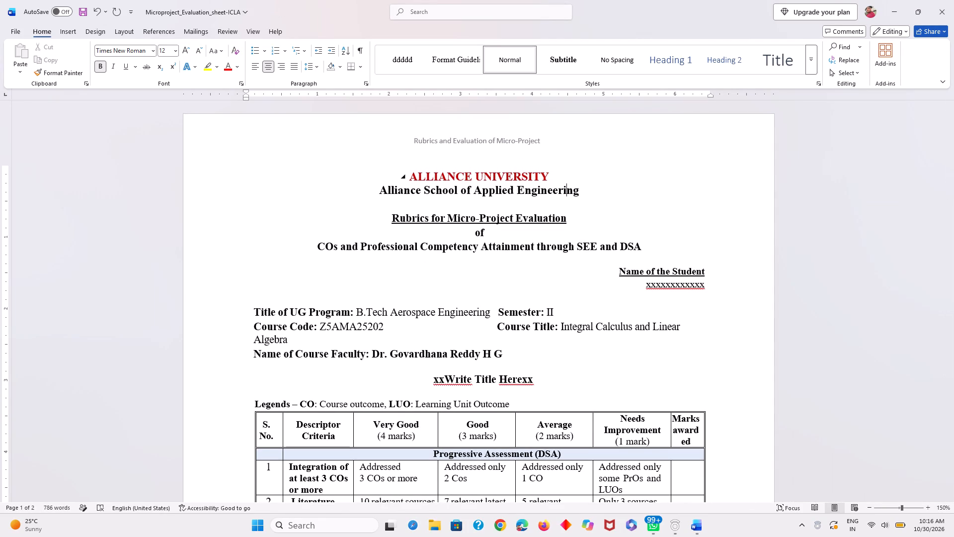
# Replace "Applied Engineering" with "Advanced Computing" in the school name at the top of the micro-project evaluation sheet.
pyautogui.press('Right')
pyautogui.press('Right')
pyautogui.press('BackSpace')
pyautogui.press('BackSpace')
pyautogui.press('BackSpace')
pyautogui.press('BackSpace')
pyautogui.press('BackSpace')
pyautogui.press('BackSpace')
pyautogui.press('BackSpace')
pyautogui.press('BackSpace')
pyautogui.press('BackSpace')
pyautogui.press('BackSpace')
pyautogui.press('BackSpace')
pyautogui.press('BackSpace')
pyautogui.press('BackSpace')
pyautogui.press('BackSpace')
pyautogui.press('BackSpace')
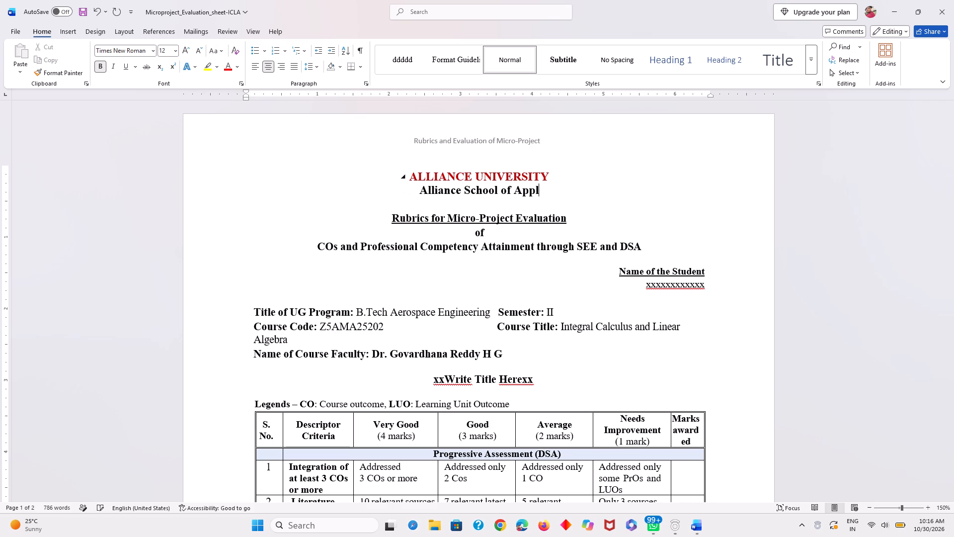
pyautogui.press('BackSpace')
pyautogui.press('BackSpace')
pyautogui.press('BackSpace')
pyautogui.press('BackSpace')
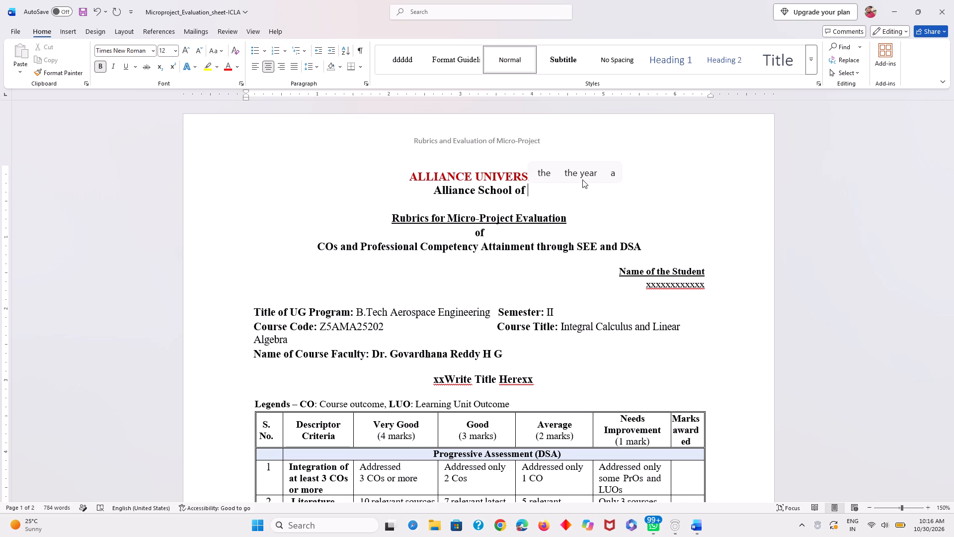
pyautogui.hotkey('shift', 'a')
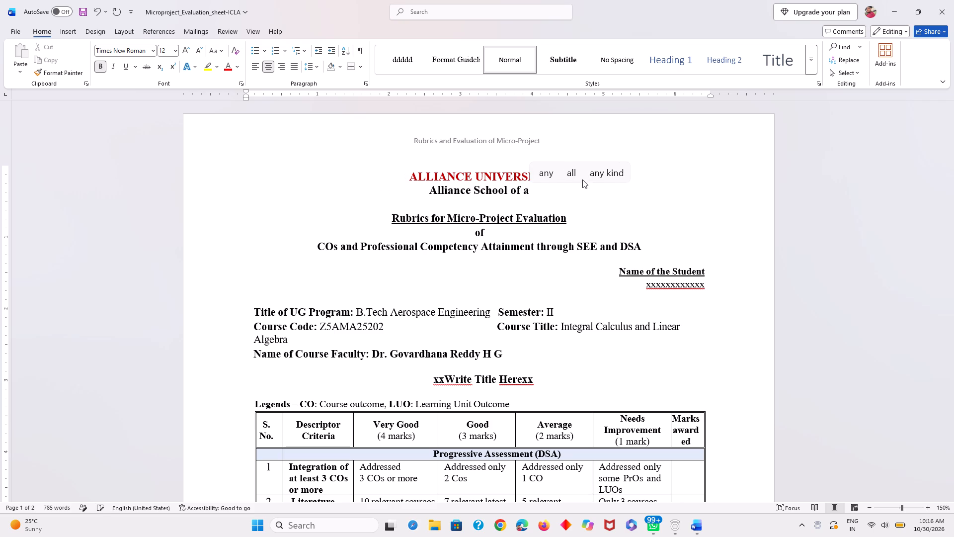
pyautogui.press('BackSpace')
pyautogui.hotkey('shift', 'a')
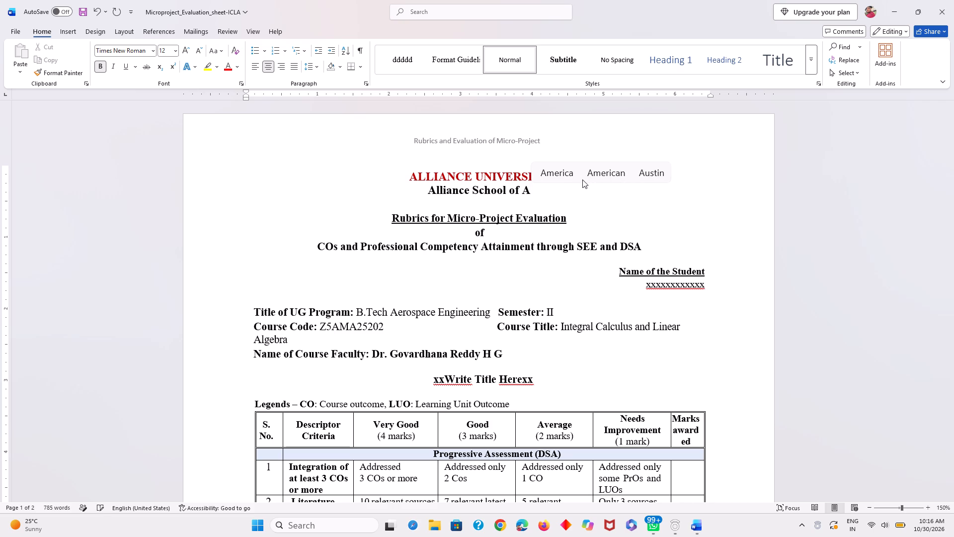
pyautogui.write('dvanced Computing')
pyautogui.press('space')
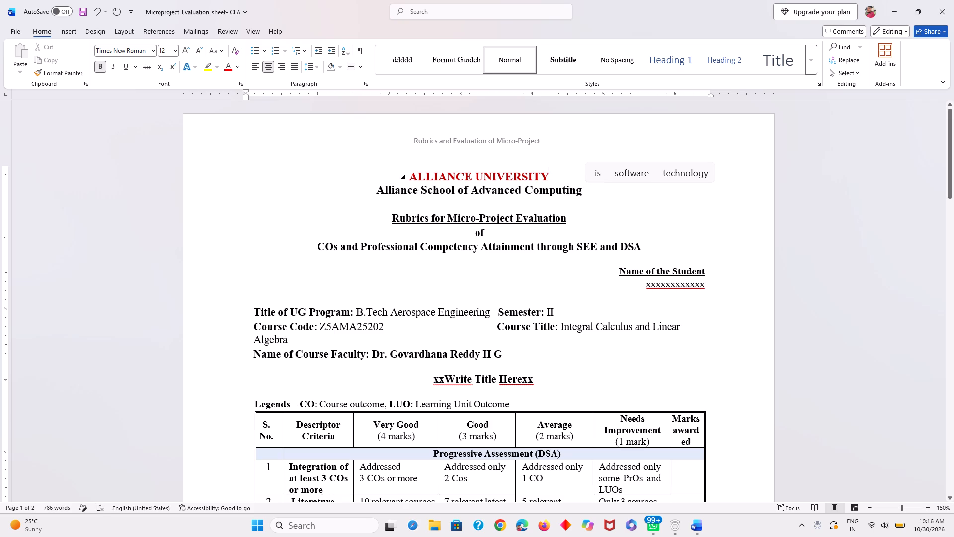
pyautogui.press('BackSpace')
pyautogui.click(500, 204)
# Replace the x placeholder below "Name of the Student" with the student's name.
pyautogui.scroll(-1, 603, 213)
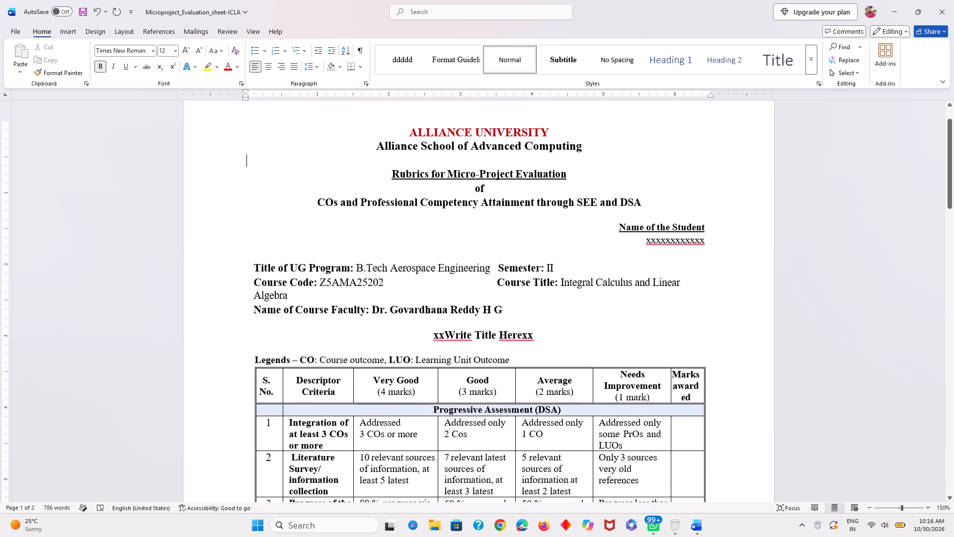
pyautogui.scroll(-1, 501, 202)
pyautogui.scroll(1, 501, 202)
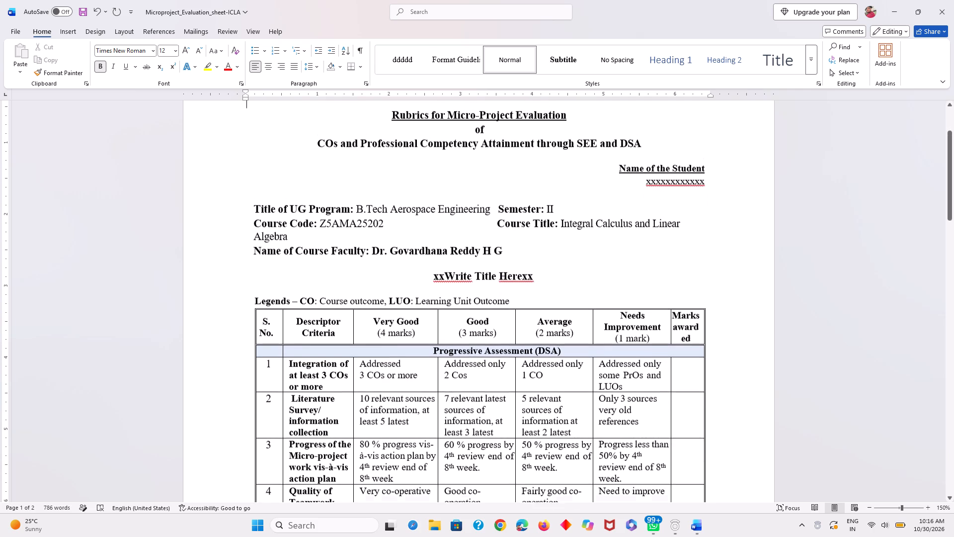
pyautogui.scroll(1, 501, 202)
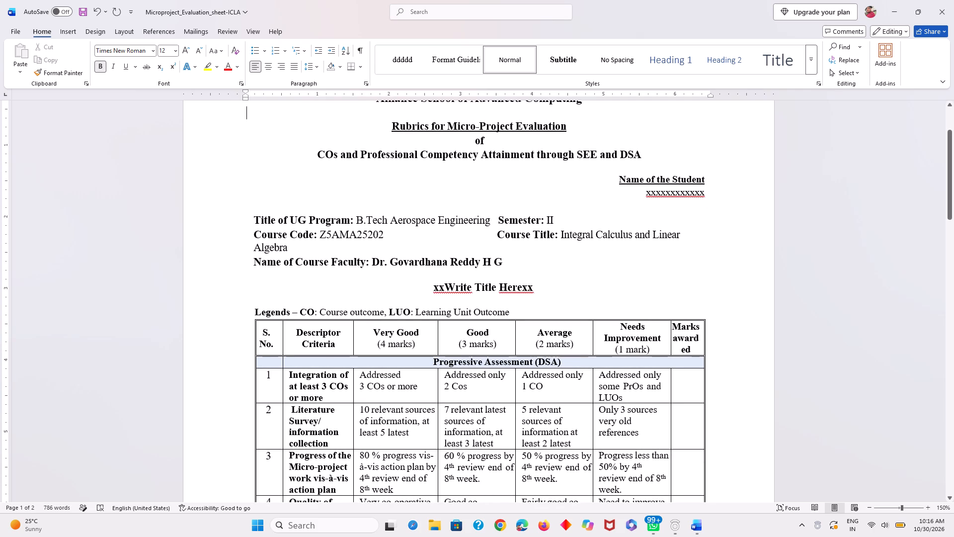
pyautogui.click(708, 194)
pyautogui.press('BackSpace')
pyautogui.press('BackSpace')
pyautogui.press('BackSpace')
pyautogui.press('BackSpace')
pyautogui.press('BackSpace')
pyautogui.press('BackSpace')
pyautogui.press('BackSpace')
pyautogui.press('BackSpace')
pyautogui.press('BackSpace')
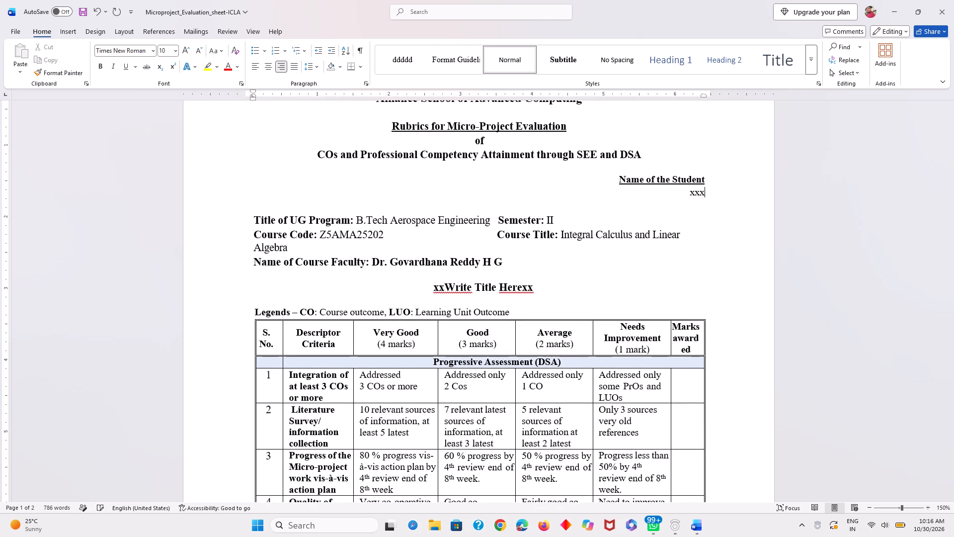
pyautogui.press('BackSpace')
pyautogui.press('BackSpace')
pyautogui.press('BackSpace')
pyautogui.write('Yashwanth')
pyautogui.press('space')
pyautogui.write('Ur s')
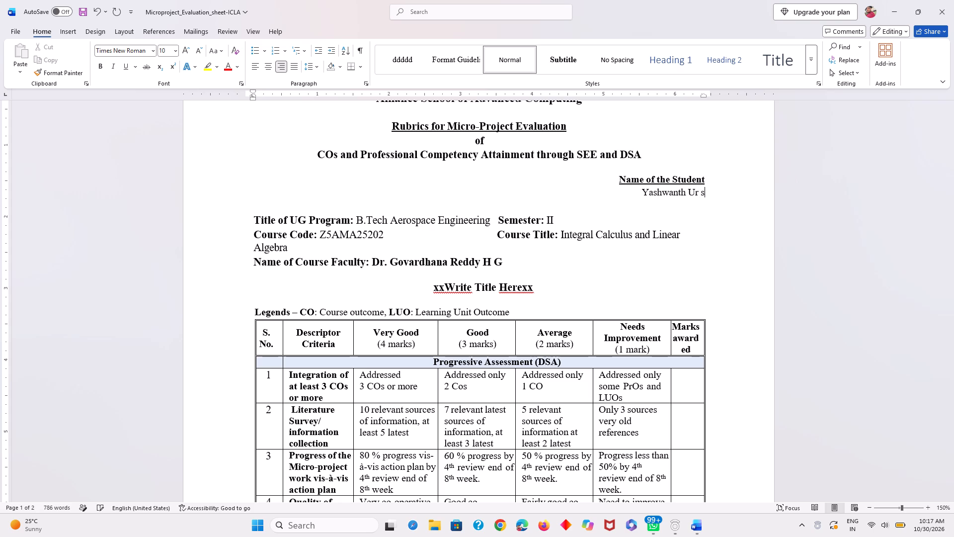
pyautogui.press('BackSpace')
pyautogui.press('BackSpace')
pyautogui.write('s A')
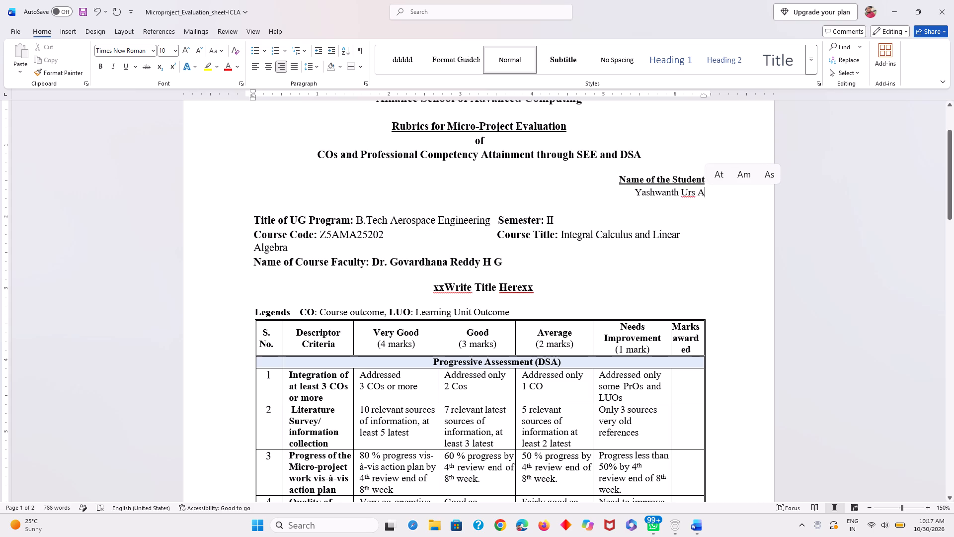
# Ignore all spelling flags on the surname in the student's name.
pyautogui.rightClick(688, 193)
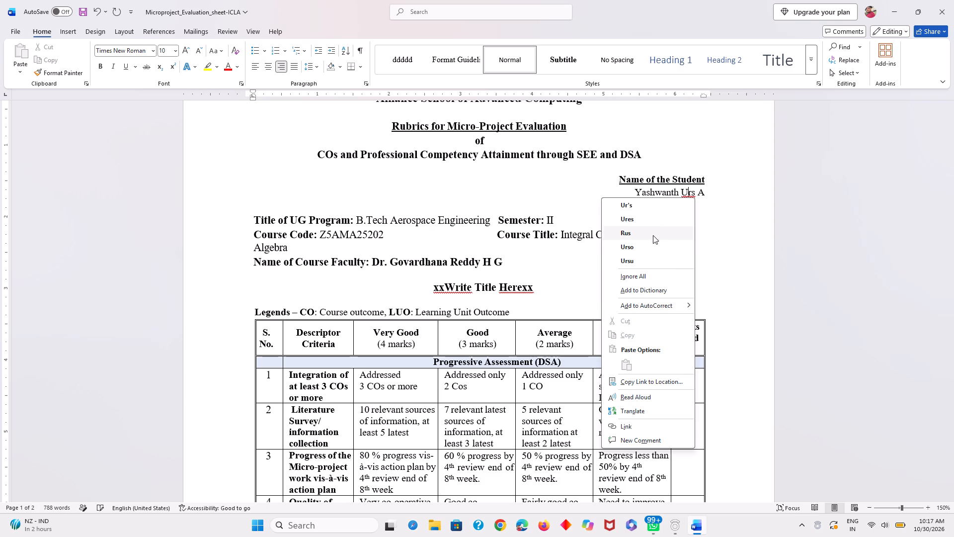
pyautogui.click(641, 277)
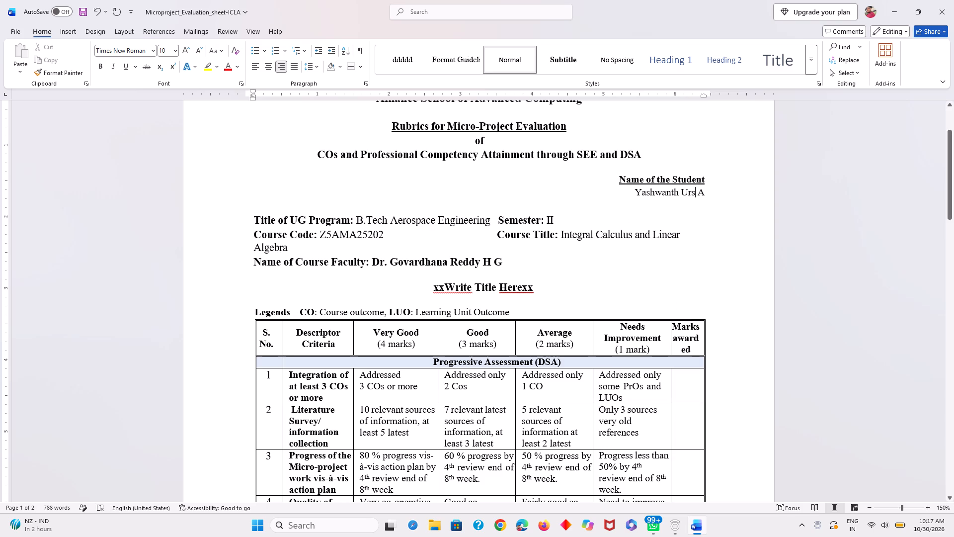
# Set the semester to III.
pyautogui.click(599, 223)
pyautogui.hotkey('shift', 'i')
# Replace "Aerospace Engineering" in the UG program title with "Computer Science Engineering", keeping the B.Tech prefix.
pyautogui.click(490, 219)
pyautogui.press('BackSpace')
pyautogui.press('BackSpace')
pyautogui.press('BackSpace')
pyautogui.press('BackSpace')
pyautogui.press('BackSpace')
pyautogui.press('BackSpace')
pyautogui.press('BackSpace')
pyautogui.press('BackSpace')
pyautogui.press('BackSpace')
pyautogui.press('BackSpace')
pyautogui.press('BackSpace')
pyautogui.press('BackSpace')
pyautogui.press('BackSpace')
pyautogui.press('BackSpace')
pyautogui.press('BackSpace')
pyautogui.press('BackSpace')
pyautogui.press('BackSpace')
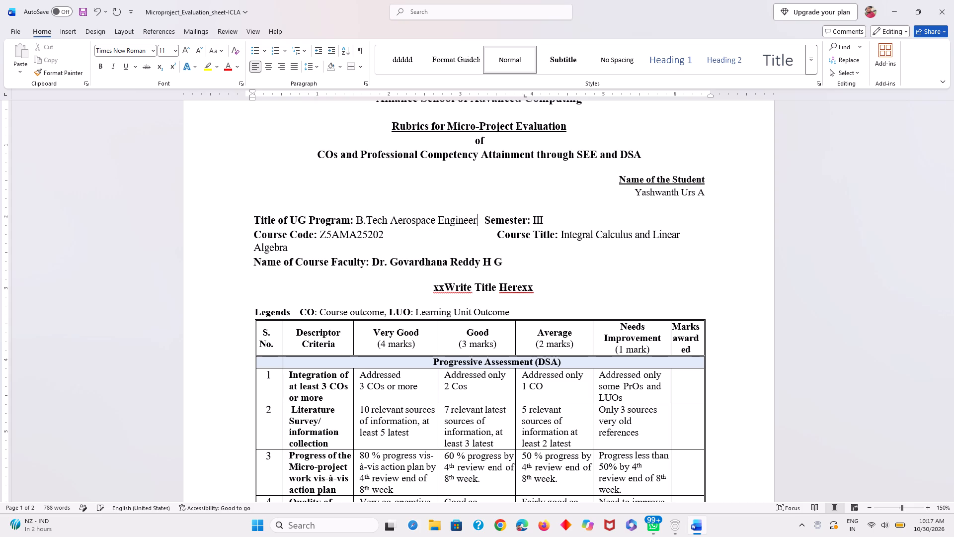
pyautogui.press('BackSpace')
pyautogui.press('BackSpace')
pyautogui.press('BackSpace')
pyautogui.press('BackSpace')
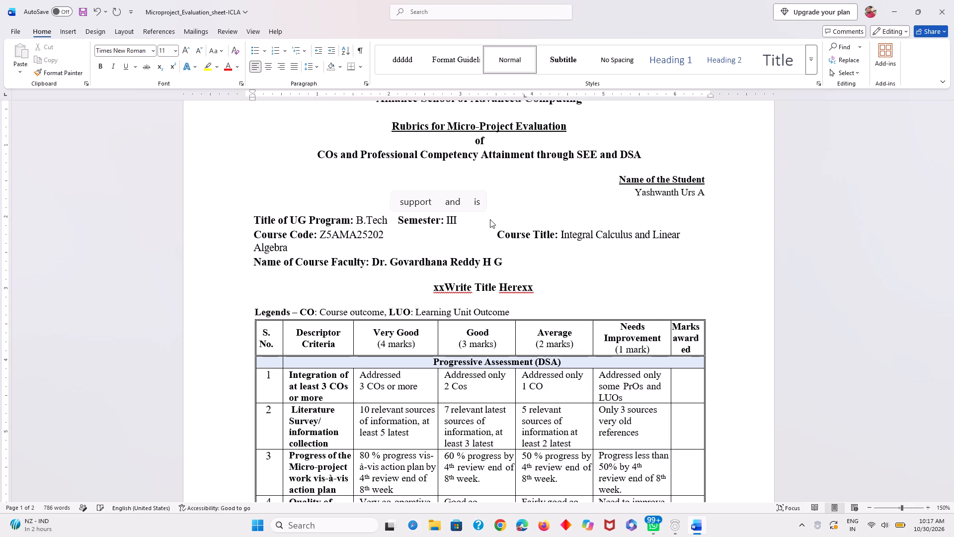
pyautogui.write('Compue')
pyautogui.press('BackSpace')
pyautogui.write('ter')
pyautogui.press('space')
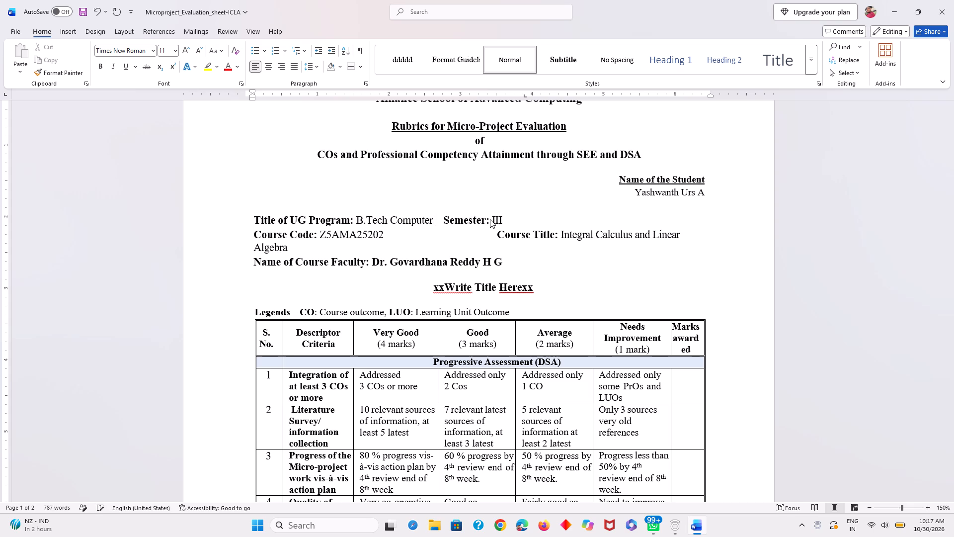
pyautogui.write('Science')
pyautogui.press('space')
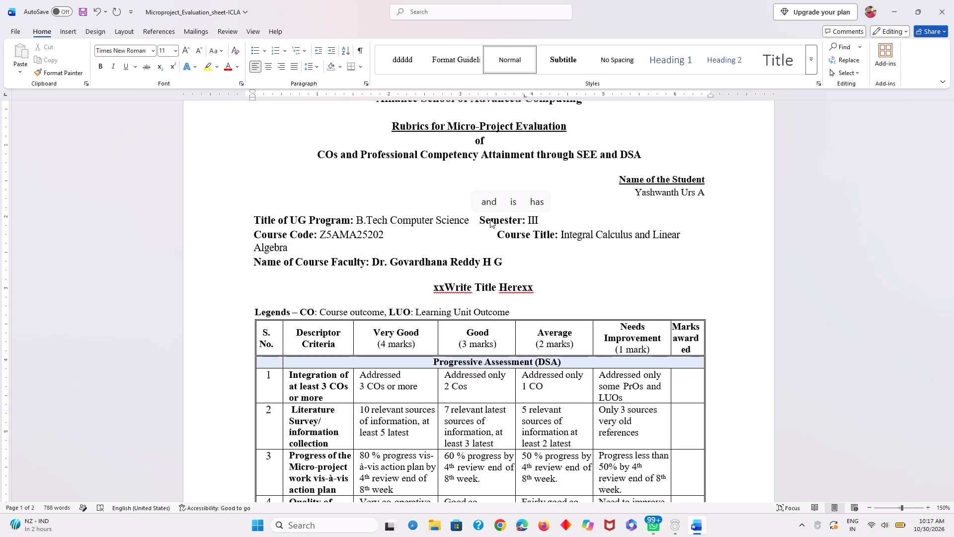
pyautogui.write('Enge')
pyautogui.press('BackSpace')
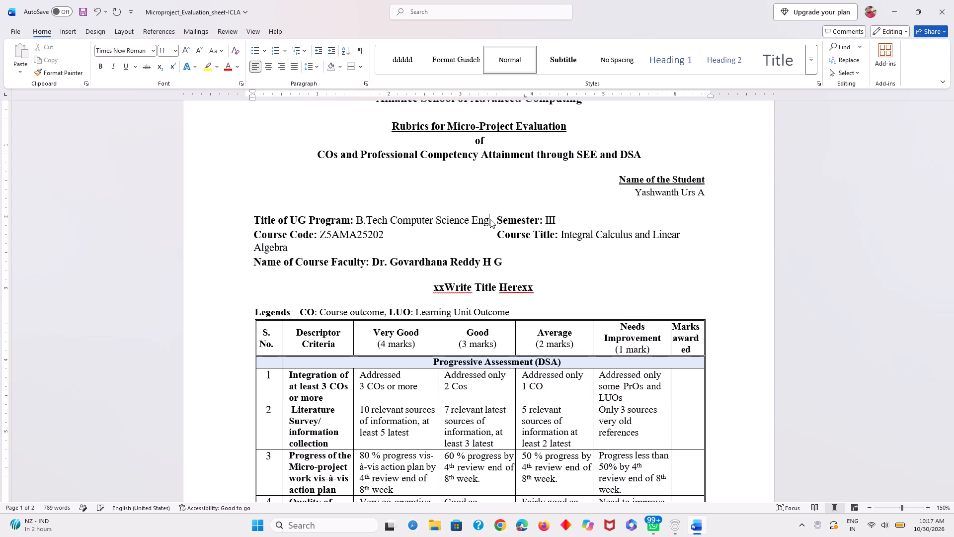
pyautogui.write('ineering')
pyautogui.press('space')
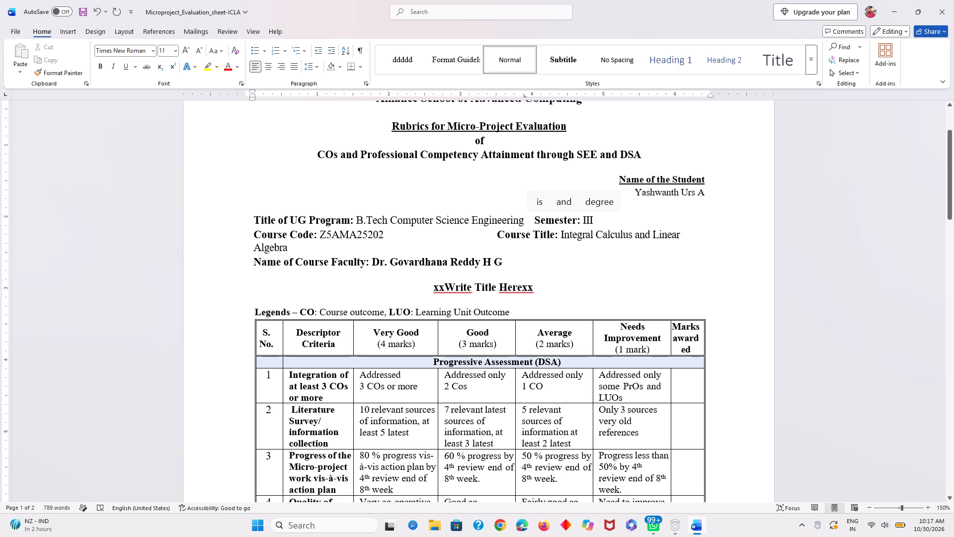
# Change the course code to Z5AMT25207.
pyautogui.click(402, 236)
pyautogui.press('BackSpace')
pyautogui.press('BackSpace')
pyautogui.press('BackSpace')
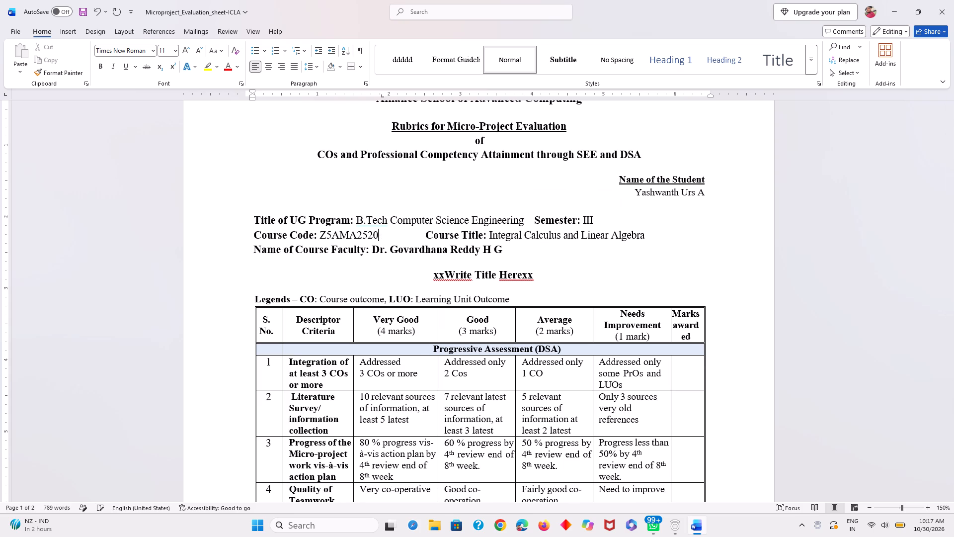
pyautogui.press('BackSpace')
pyautogui.press('BackSpace')
pyautogui.press('BackSpace')
pyautogui.press('BackSpace')
pyautogui.press('BackSpace')
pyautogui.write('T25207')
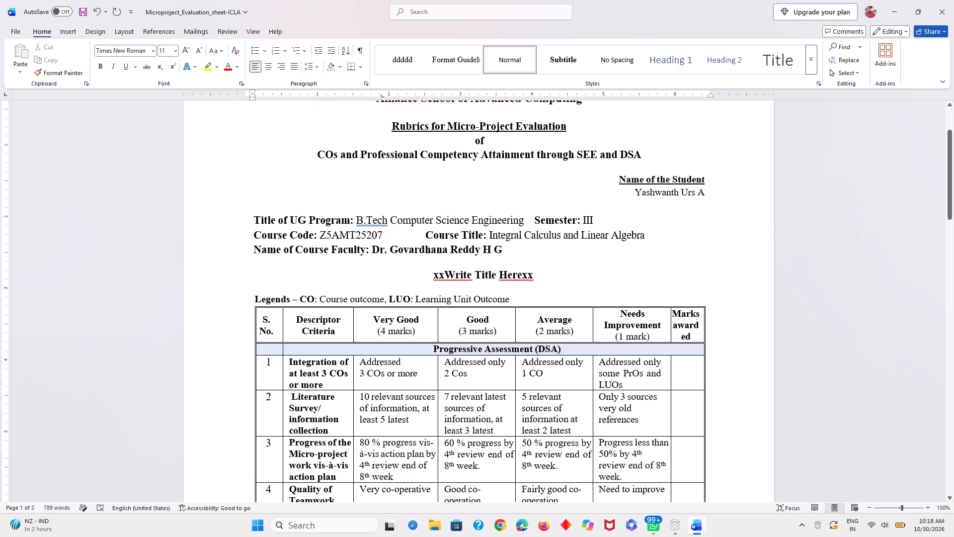
# Ignore the grammar flag on "B.Tech" in the UG program title once.
pyautogui.rightClick(379, 221)
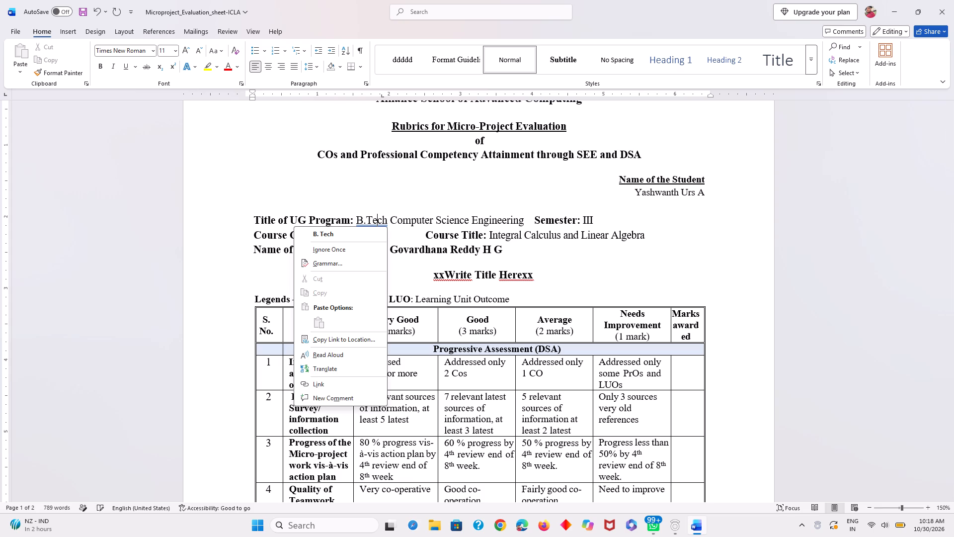
pyautogui.click(349, 252)
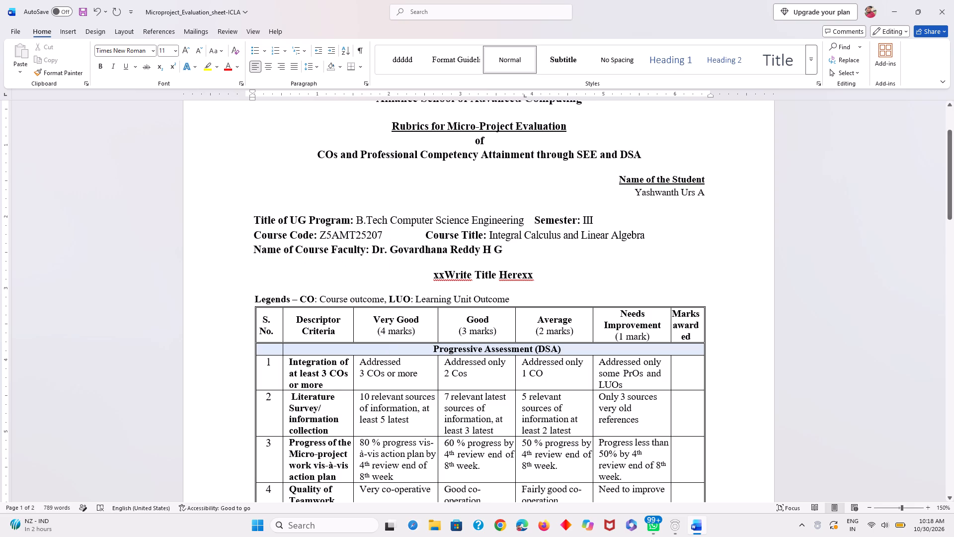
# Replace the course title "Integral Calculus and Linear Algebra" with "Discrete Mathematics".
pyautogui.click(661, 238)
pyautogui.press('BackSpace')
pyautogui.press('BackSpace')
pyautogui.press('BackSpace')
pyautogui.press('BackSpace')
pyautogui.press('BackSpace')
pyautogui.press('BackSpace')
pyautogui.press('BackSpace')
pyautogui.press('BackSpace')
pyautogui.press('BackSpace')
pyautogui.press('BackSpace')
pyautogui.press('BackSpace')
pyautogui.press('BackSpace')
pyautogui.press('BackSpace')
pyautogui.press('BackSpace')
pyautogui.press('BackSpace')
pyautogui.press('BackSpace')
pyautogui.press('BackSpace')
pyautogui.press('BackSpace')
pyautogui.press('BackSpace')
pyautogui.press('BackSpace')
pyautogui.press('BackSpace')
pyautogui.press('BackSpace')
pyautogui.press('BackSpace')
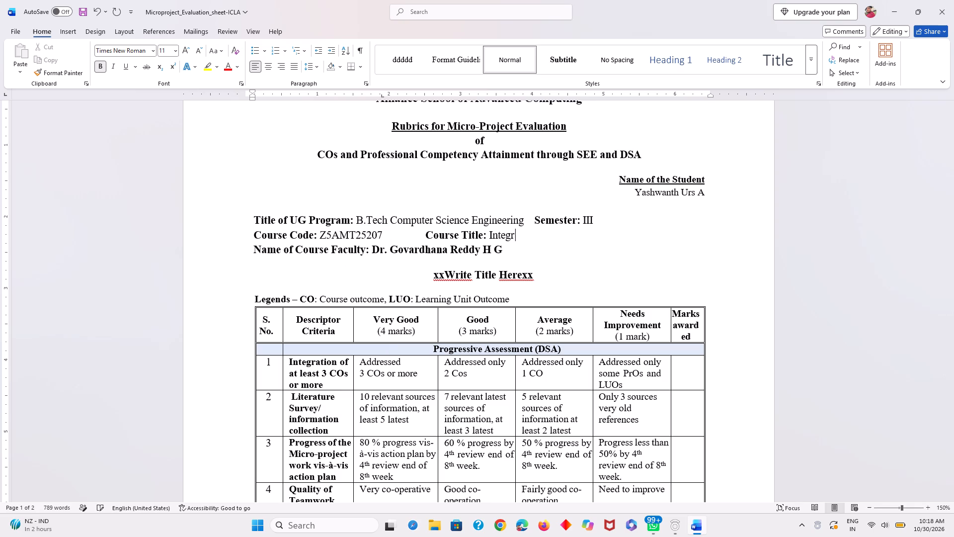
pyautogui.press('BackSpace')
pyautogui.press('BackSpace')
pyautogui.press('BackSpace')
pyautogui.press('BackSpace')
pyautogui.press('BackSpace')
pyautogui.press('BackSpace')
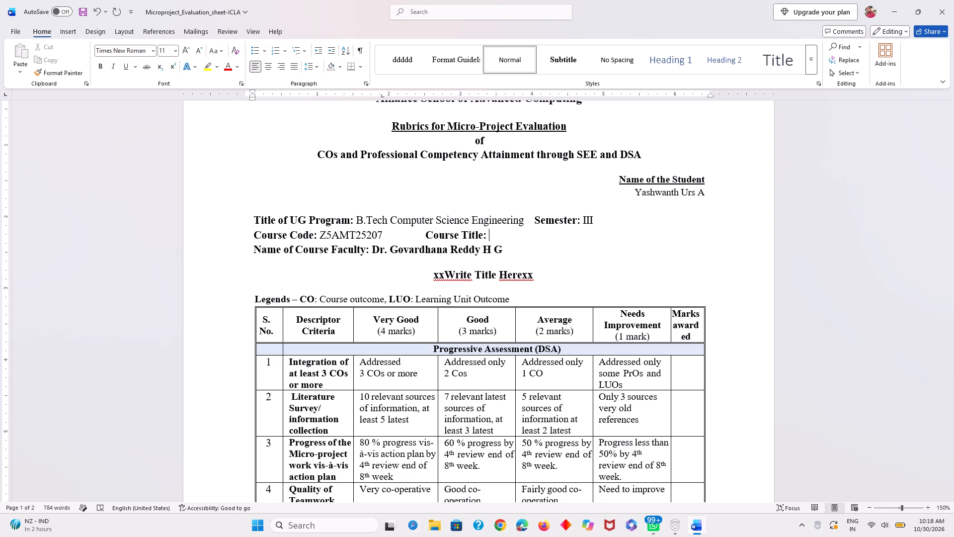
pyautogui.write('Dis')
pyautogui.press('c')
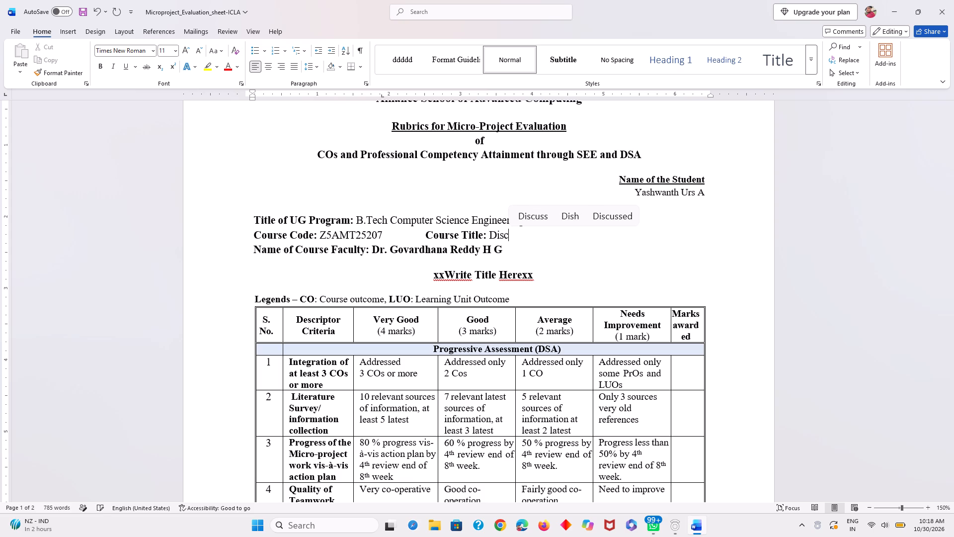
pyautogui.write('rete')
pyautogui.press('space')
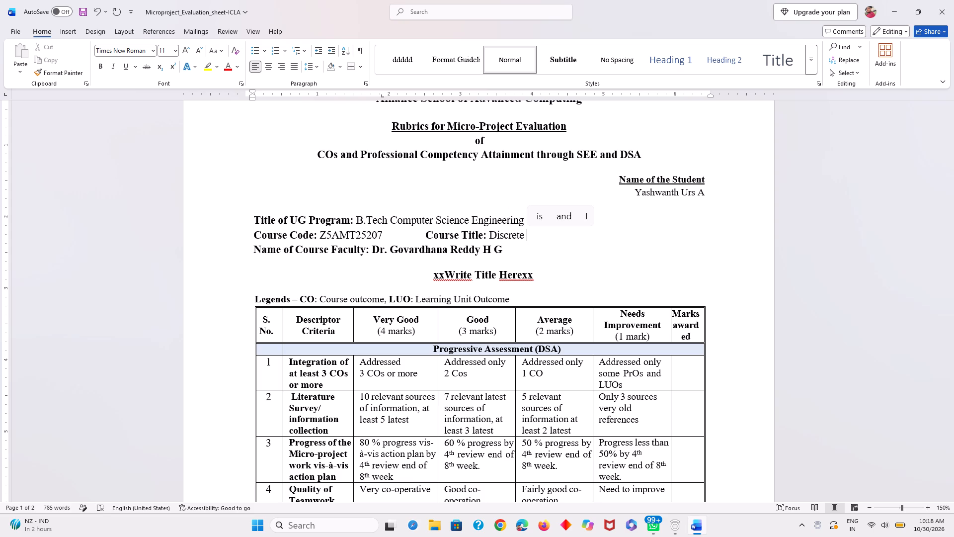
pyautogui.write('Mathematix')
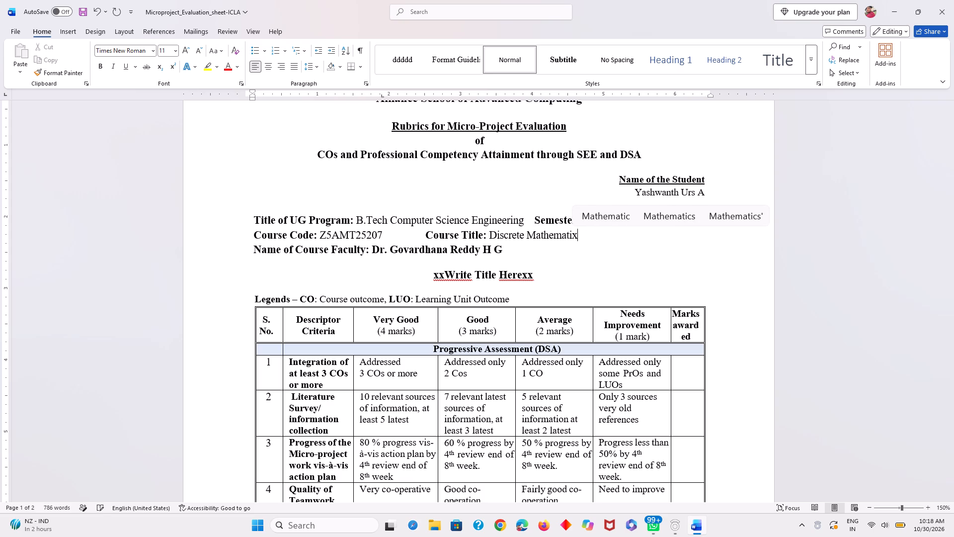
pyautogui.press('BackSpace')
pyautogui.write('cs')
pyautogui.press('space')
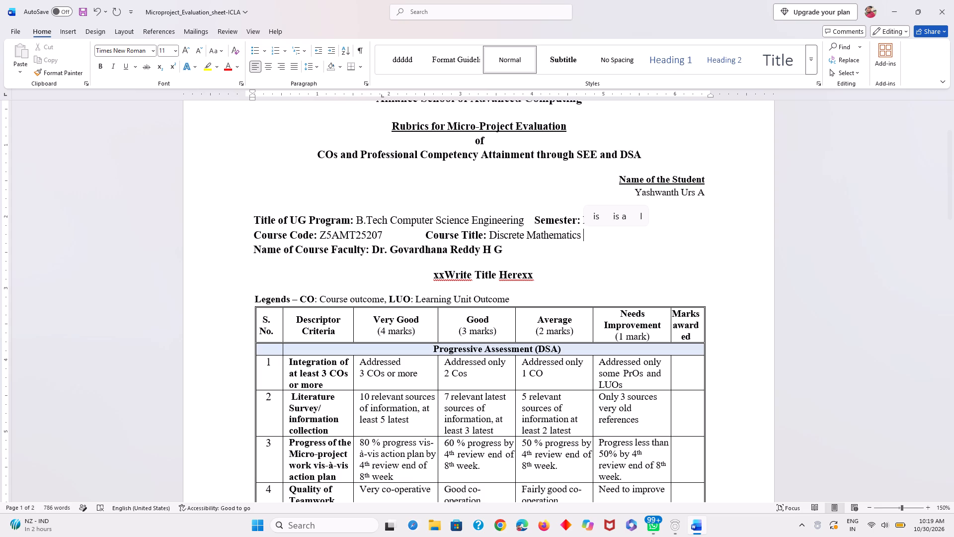
pyautogui.click(798, 237)
pyautogui.scroll(-1, 657, 262)
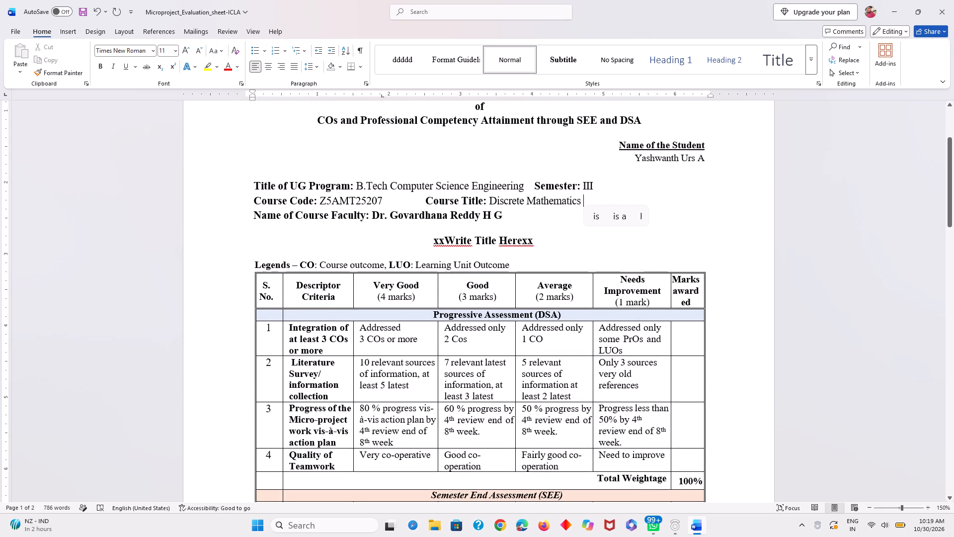
# Replace the placeholder "xxWrite Title Herexx" above the Legends line with the project title "Hashing and Collision".
pyautogui.scroll(-1, 450, 221)
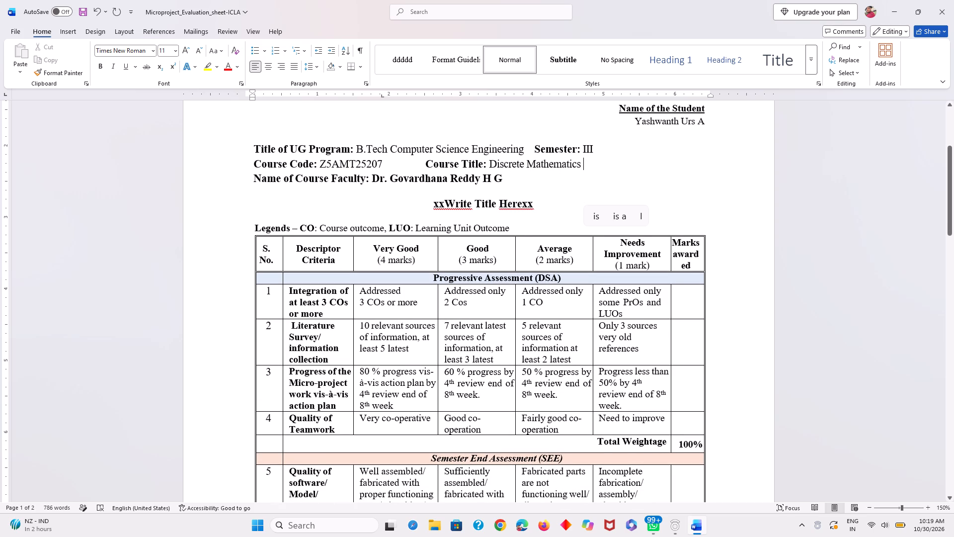
pyautogui.click(543, 205)
pyautogui.press('BackSpace')
pyautogui.press('BackSpace')
pyautogui.press('BackSpace')
pyautogui.press('BackSpace')
pyautogui.press('BackSpace')
pyautogui.press('BackSpace')
pyautogui.press('BackSpace')
pyautogui.press('BackSpace')
pyautogui.press('BackSpace')
pyautogui.press('BackSpace')
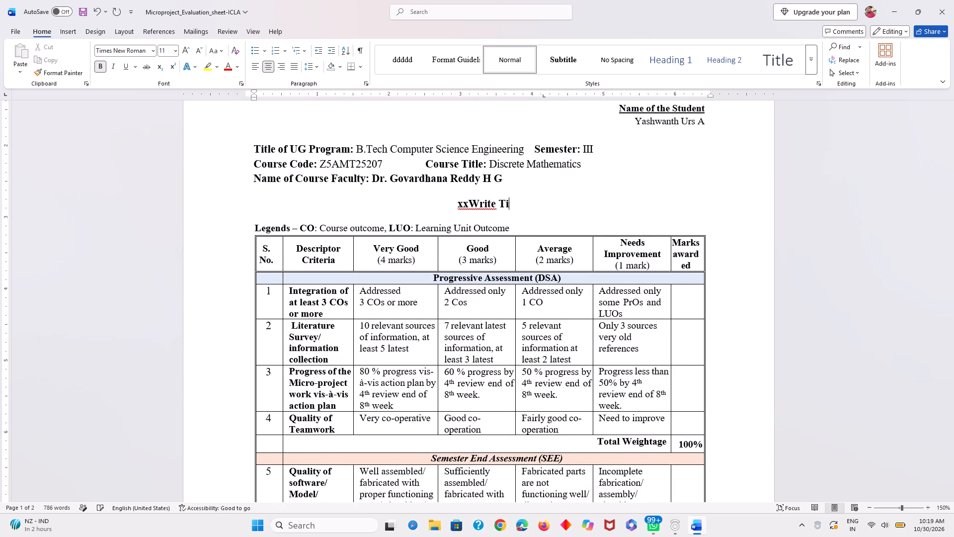
pyautogui.press('BackSpace')
pyautogui.press('BackSpace')
pyautogui.press('BackSpace')
pyautogui.press('BackSpace')
pyautogui.press('BackSpace')
pyautogui.press('BackSpace')
pyautogui.press('BackSpace')
pyautogui.press('BackSpace')
pyautogui.press('BackSpace')
pyautogui.press('BackSpace')
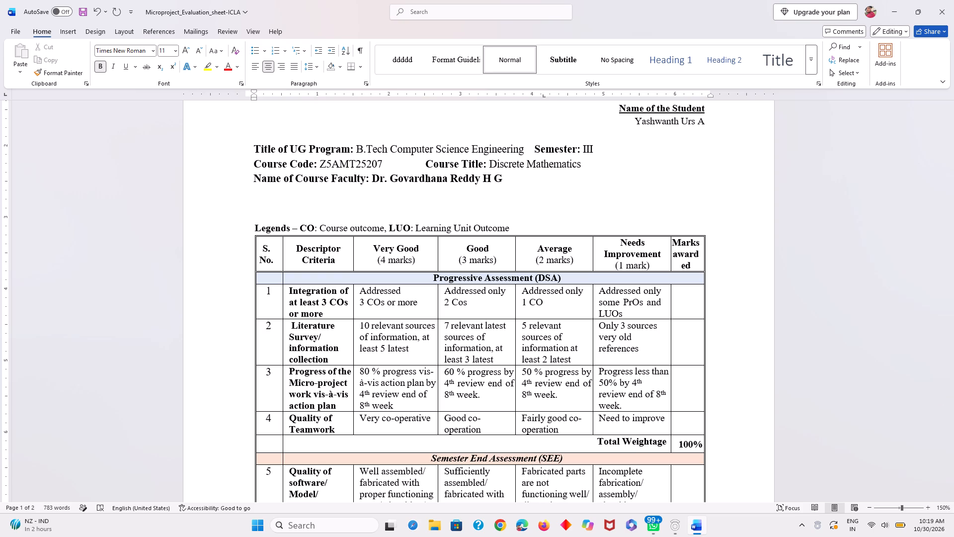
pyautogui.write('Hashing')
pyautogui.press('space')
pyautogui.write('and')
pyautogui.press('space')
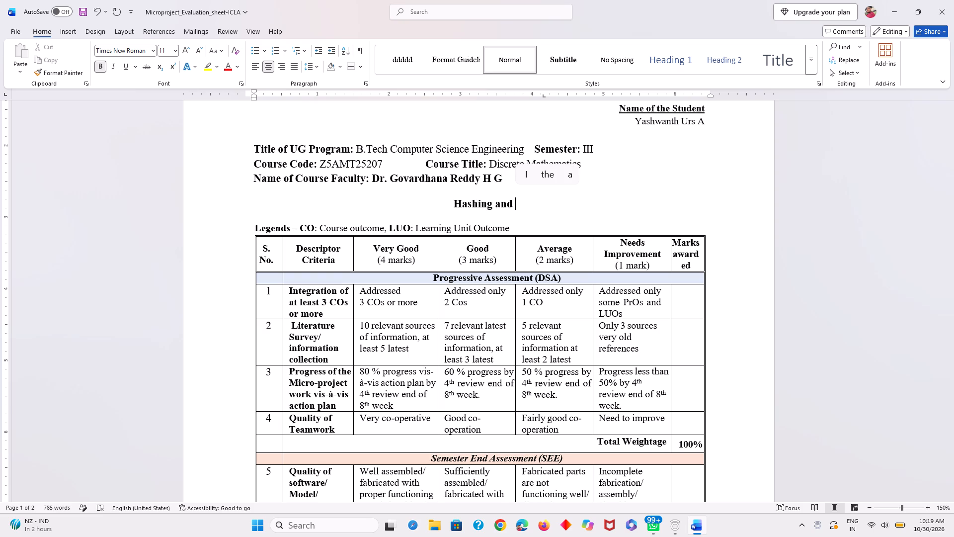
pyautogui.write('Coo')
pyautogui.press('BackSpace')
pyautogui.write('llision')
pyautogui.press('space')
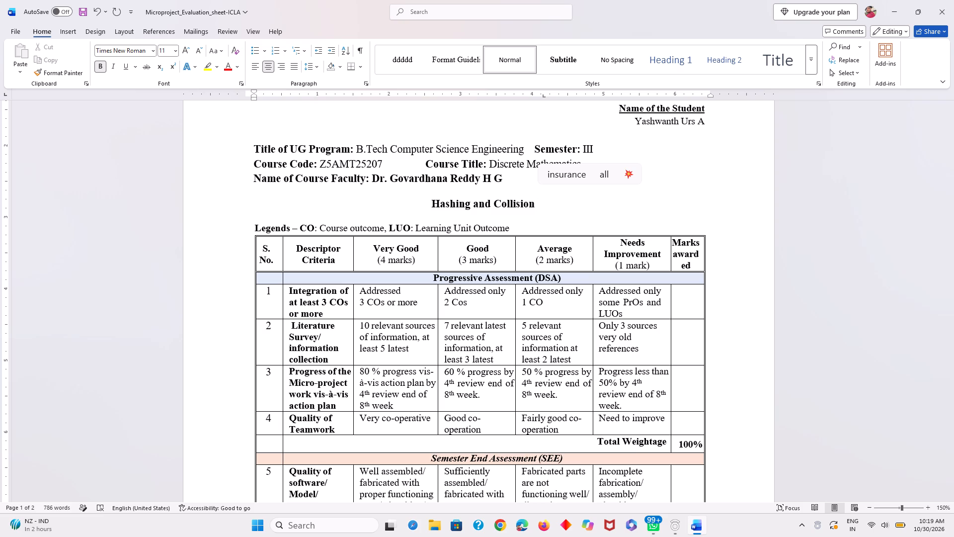
# Complete the project title after "Hashing and Collision" with "Resolution Using Modular Arithmetic and Discrete Structures".
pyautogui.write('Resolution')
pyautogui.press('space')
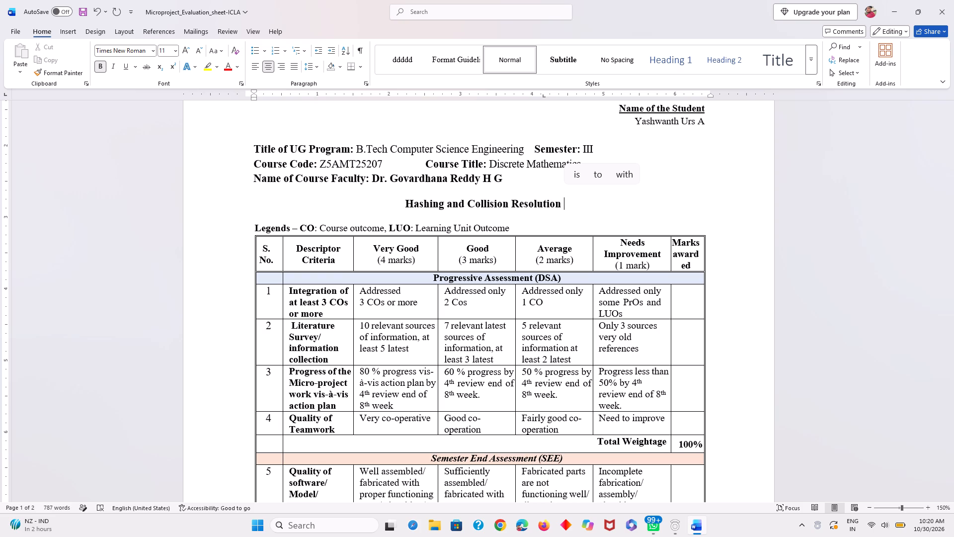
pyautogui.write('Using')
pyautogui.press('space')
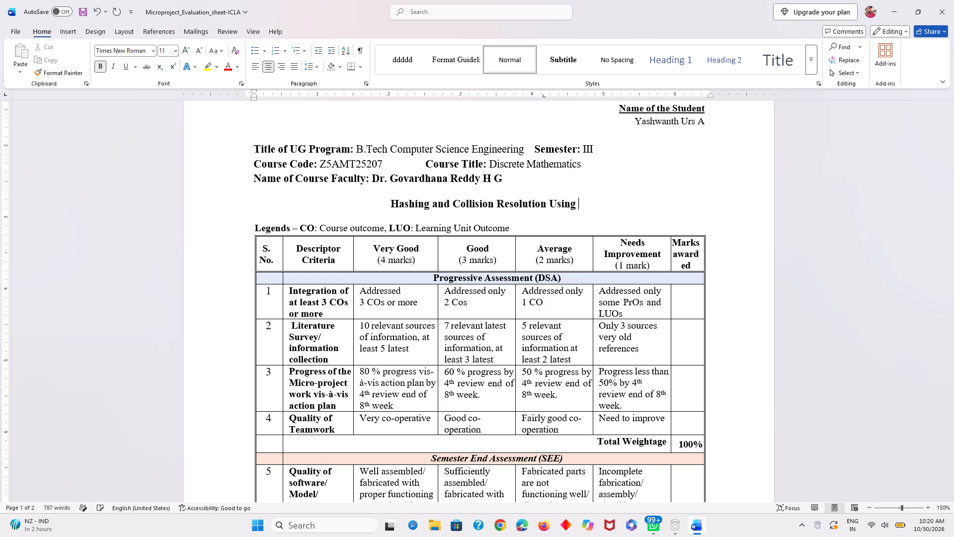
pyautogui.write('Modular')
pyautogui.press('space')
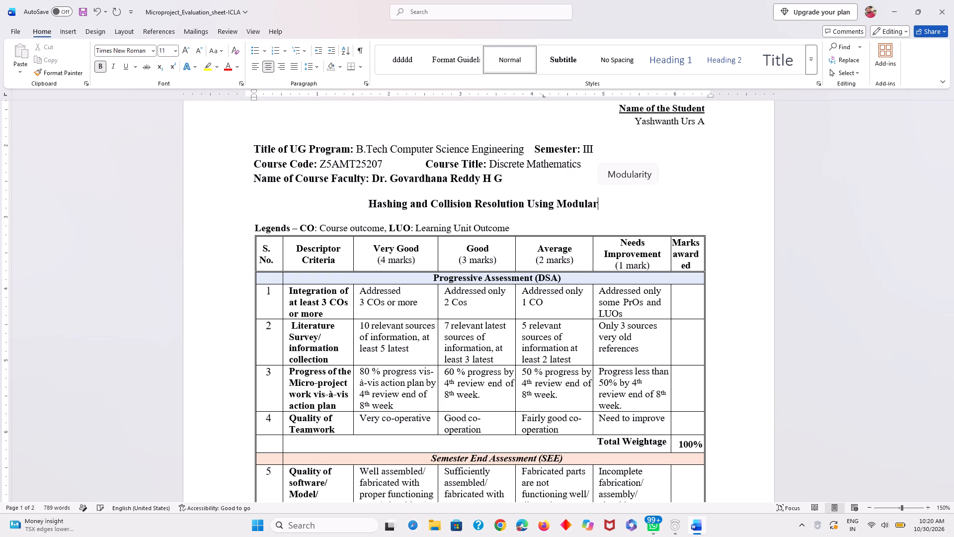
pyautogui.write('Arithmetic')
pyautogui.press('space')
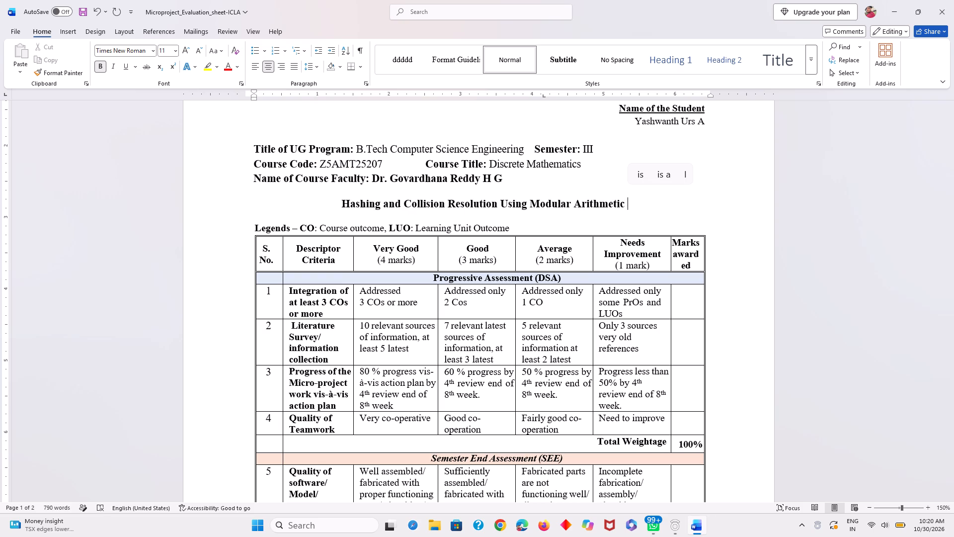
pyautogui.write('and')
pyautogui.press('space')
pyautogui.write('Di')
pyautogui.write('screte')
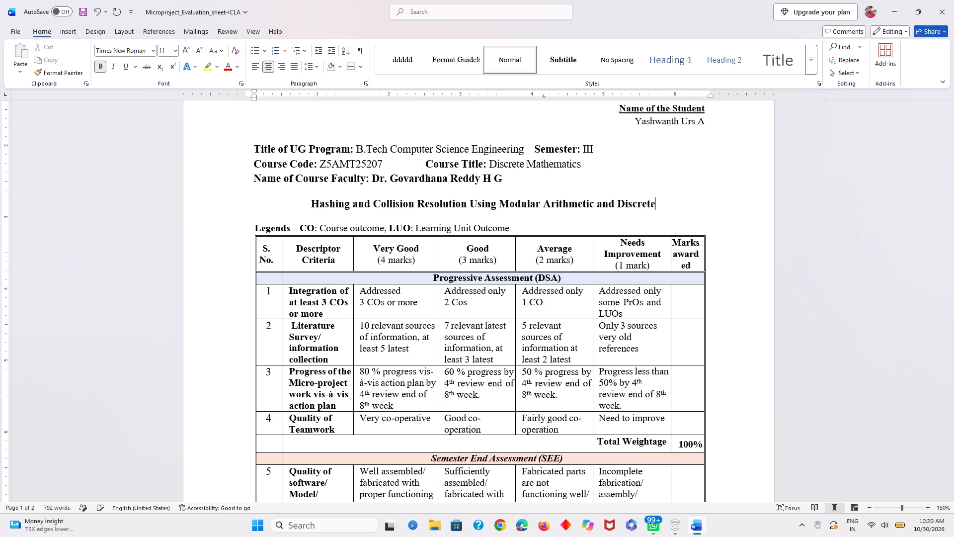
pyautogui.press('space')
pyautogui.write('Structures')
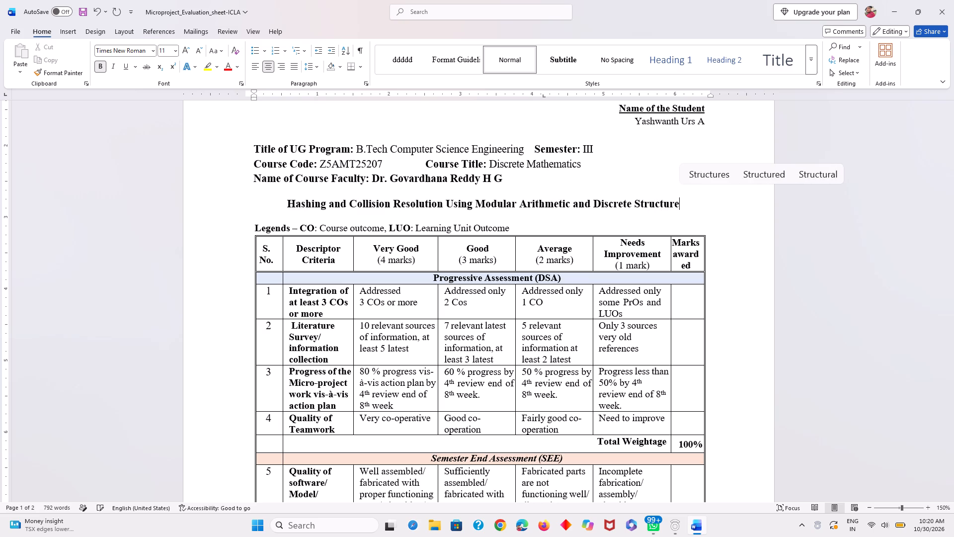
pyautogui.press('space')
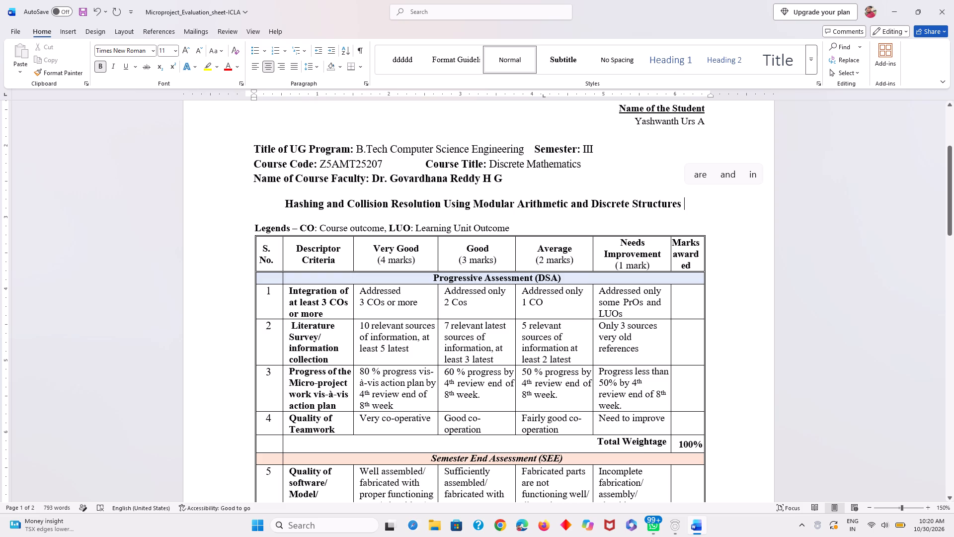
# Review the rest of the evaluation sheet, from the rubrics table through the final evaluation criteria, course outcomes and signature lines.
pyautogui.scroll(-2, 724, 215)
pyautogui.click(839, 216)
pyautogui.scroll(-1, 749, 234)
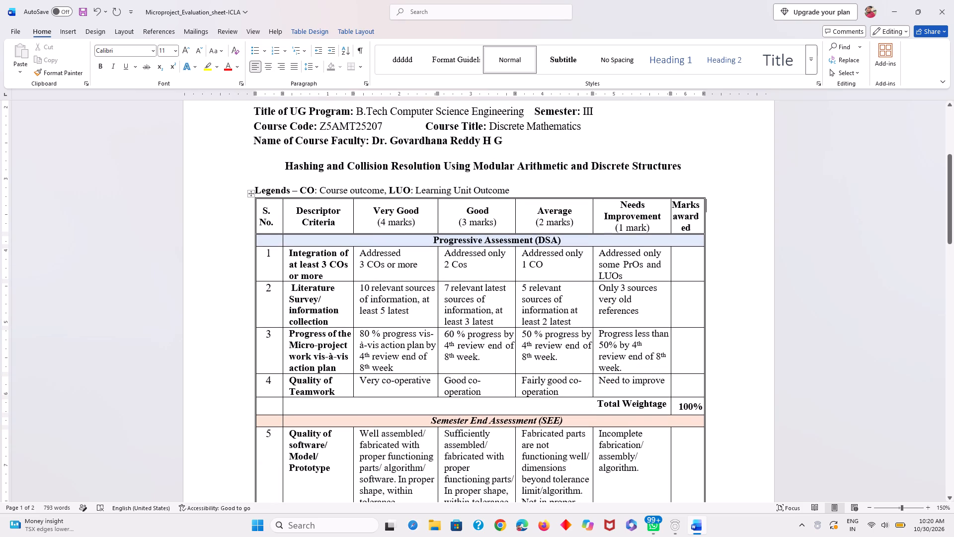
pyautogui.scroll(-1, 749, 234)
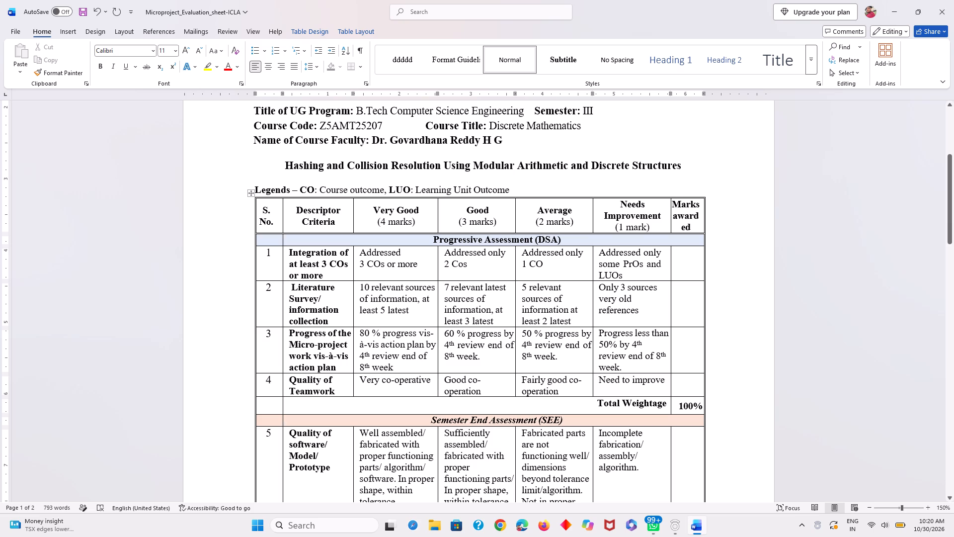
pyautogui.scroll(-1, 761, 193)
pyautogui.scroll(1, 761, 193)
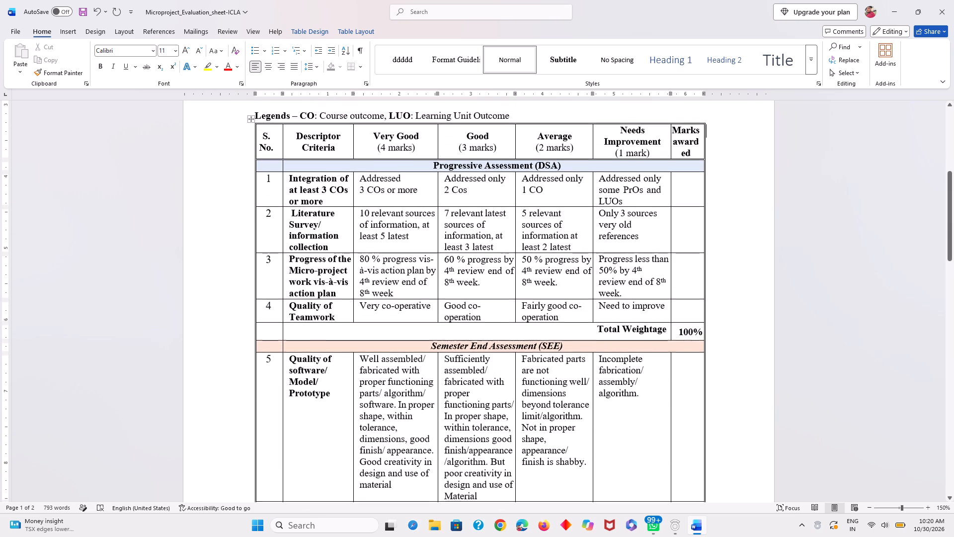
pyautogui.scroll(1, 761, 193)
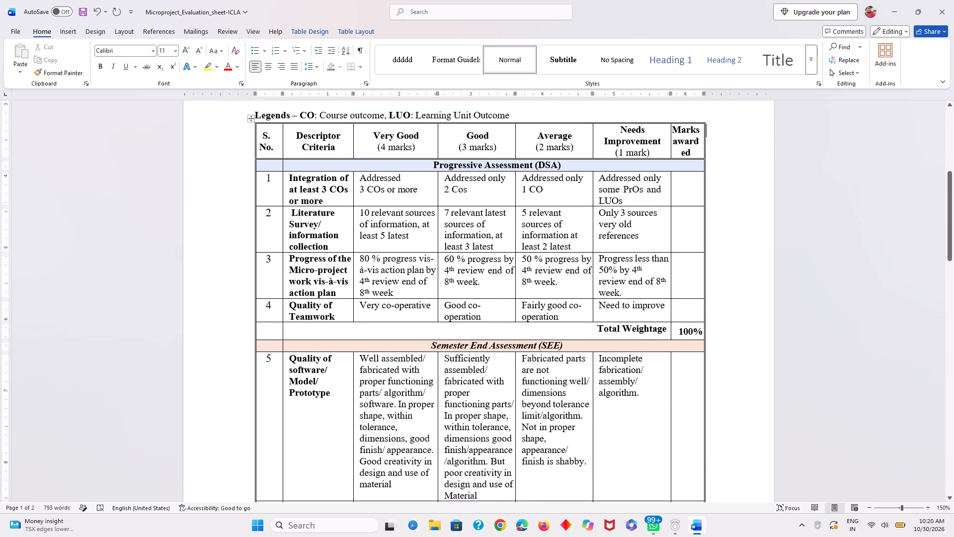
pyautogui.scroll(-4, 720, 232)
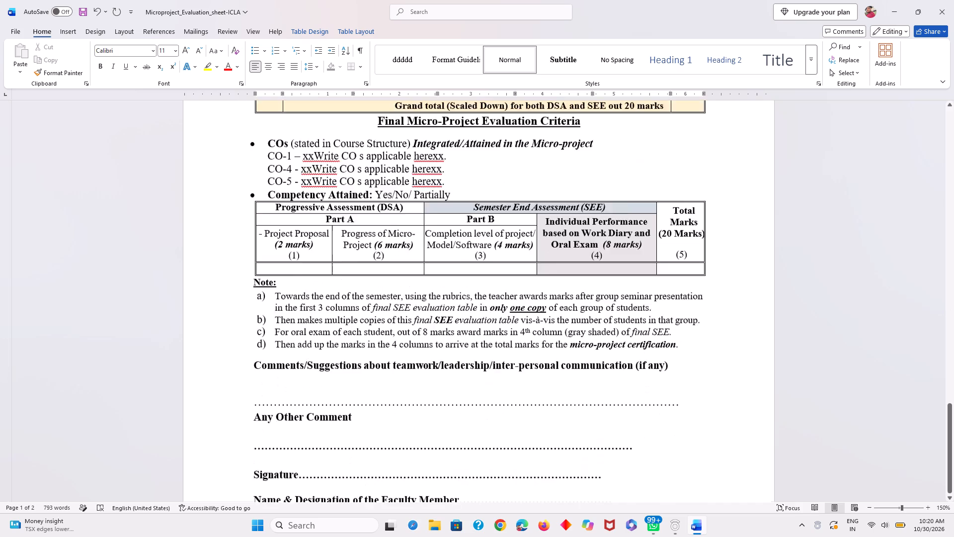
pyautogui.scroll(-6, 720, 232)
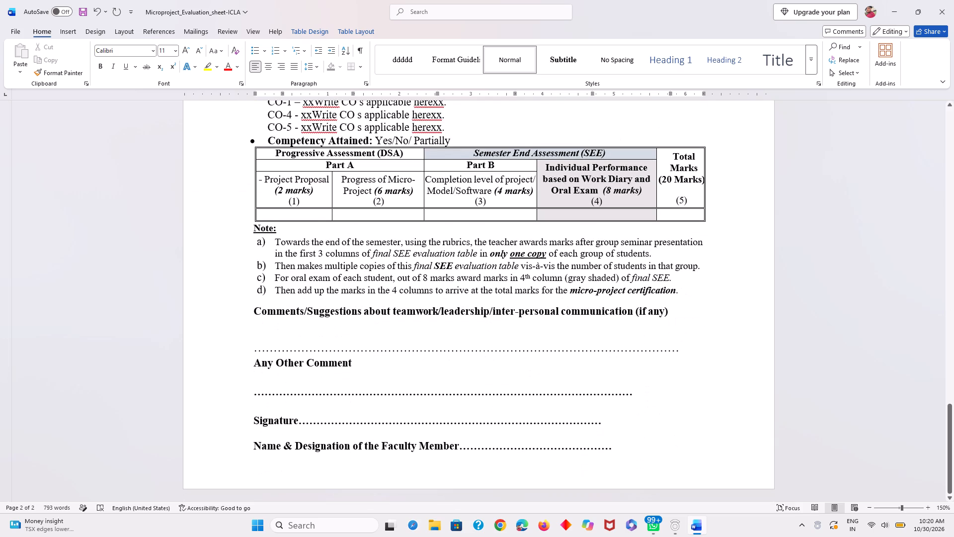
pyautogui.scroll(-2, 723, 272)
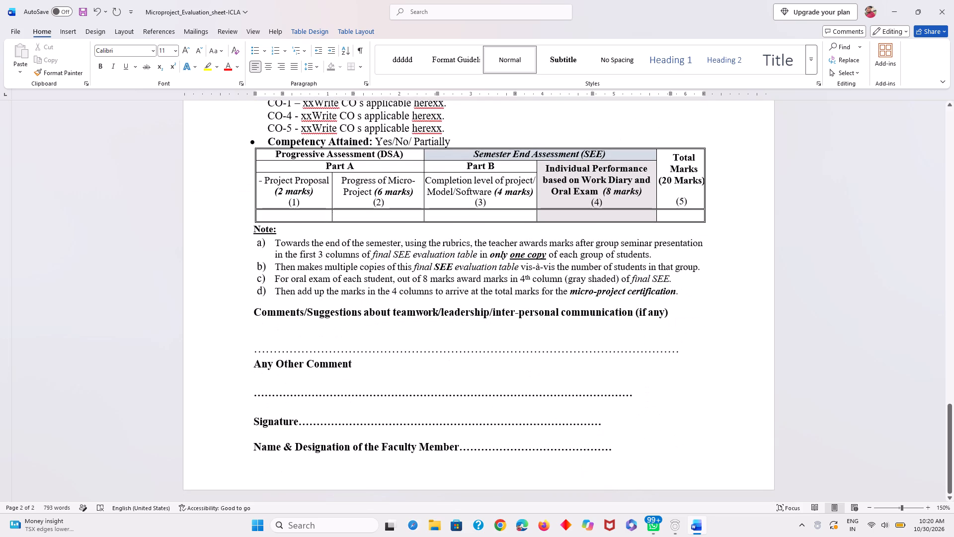
pyautogui.scroll(-1, 723, 272)
pyautogui.scroll(2, 828, 246)
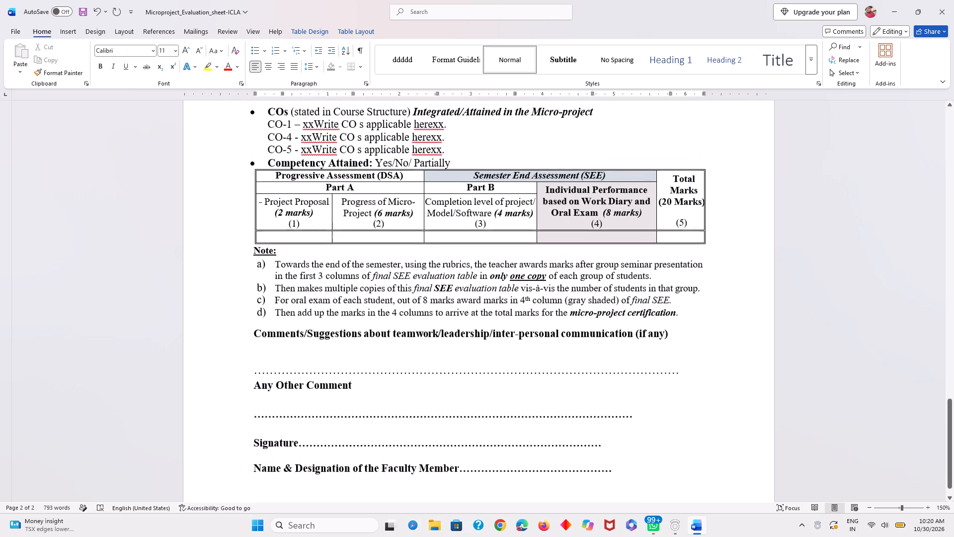
pyautogui.scroll(1, 828, 246)
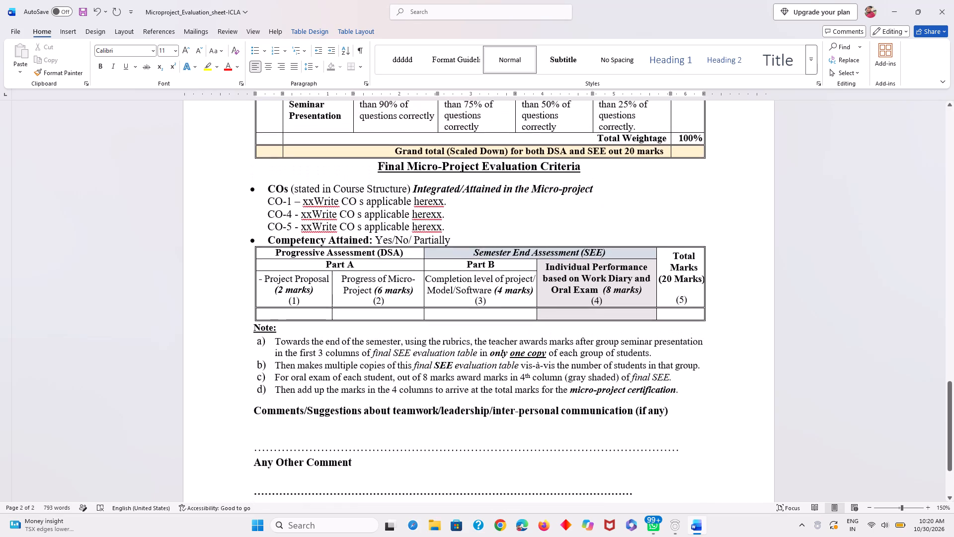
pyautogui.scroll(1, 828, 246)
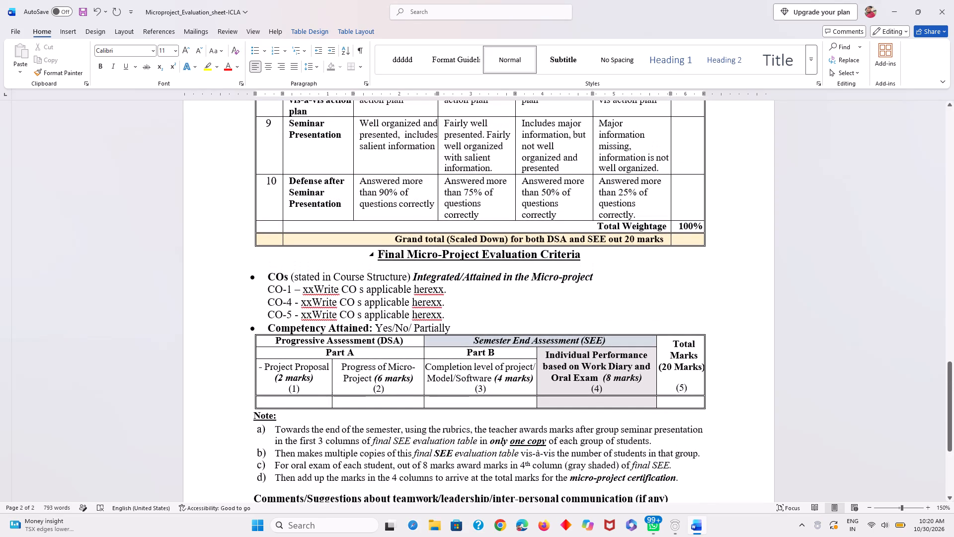
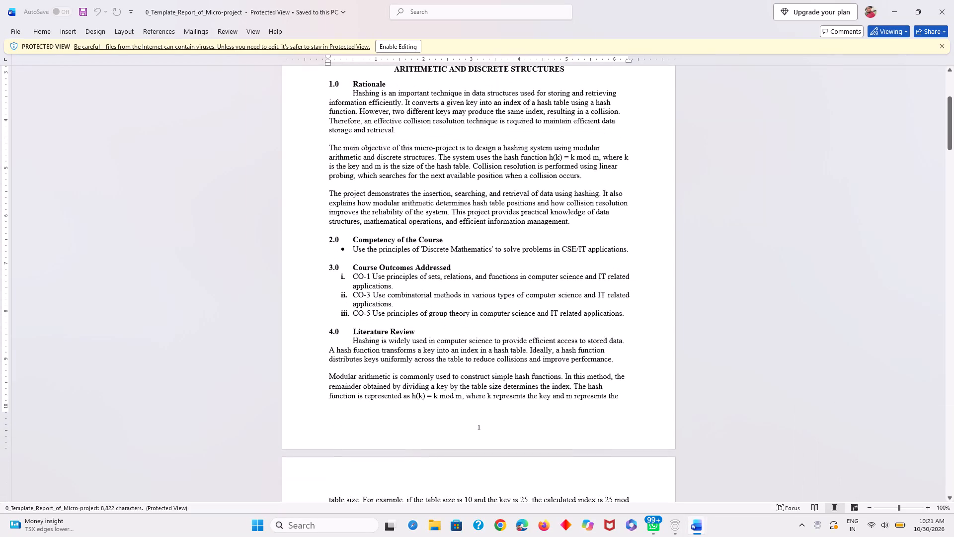
# Copy the CO-1, CO-3 and CO-5 statements under Course Outcomes Addressed in the micro-project report, and switch back to the evaluation sheet.
pyautogui.moveTo(351, 275); pyautogui.dragTo(371, 292)
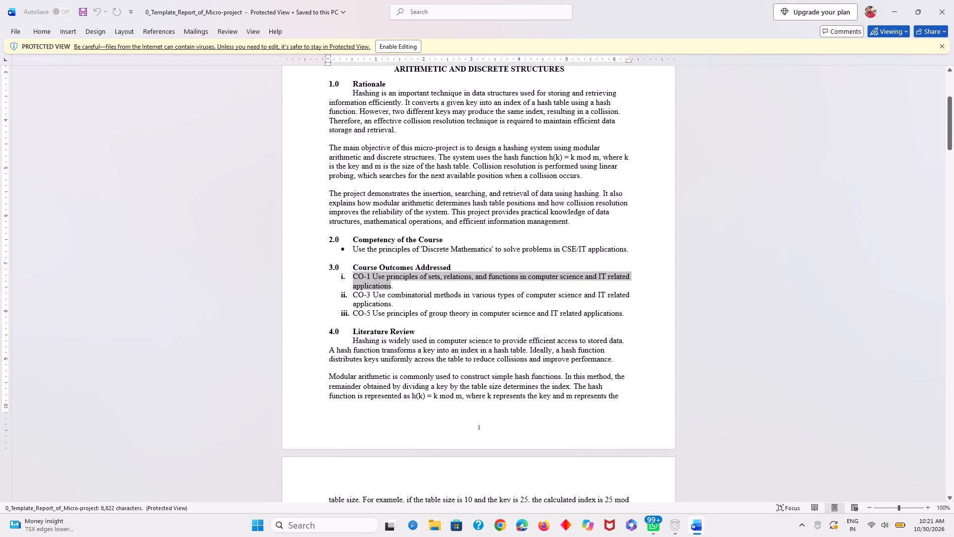
pyautogui.moveTo(371, 292); pyautogui.dragTo(557, 318)
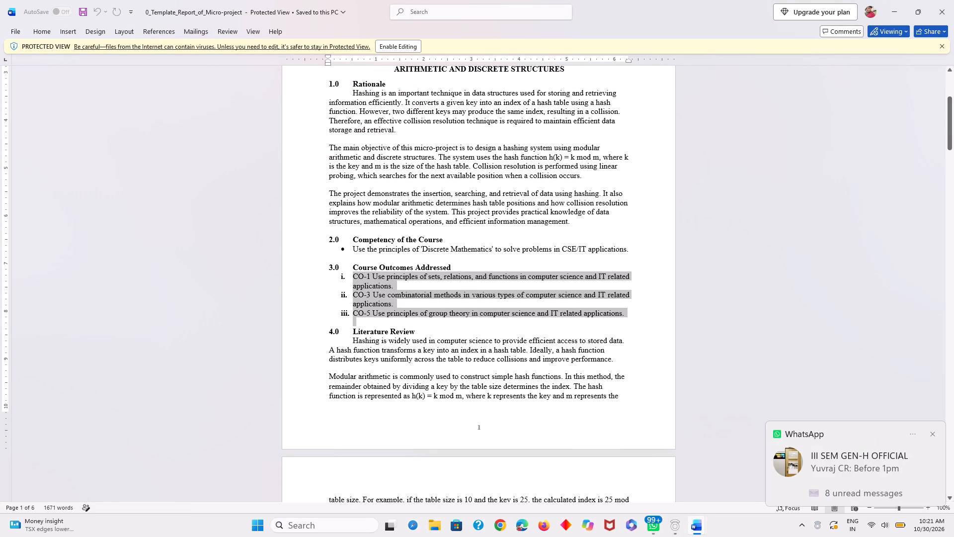
pyautogui.moveTo(557, 318); pyautogui.dragTo(581, 316)
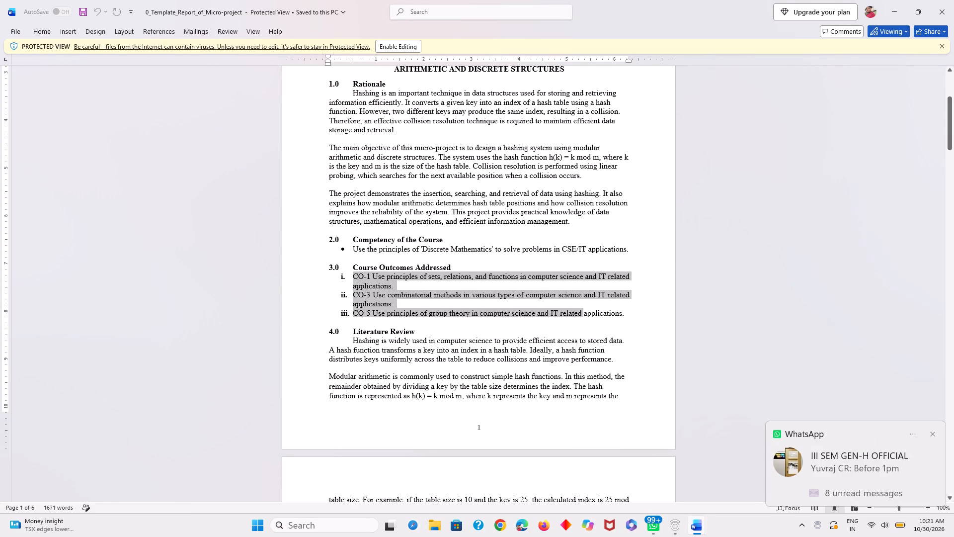
pyautogui.moveTo(581, 316); pyautogui.dragTo(625, 311)
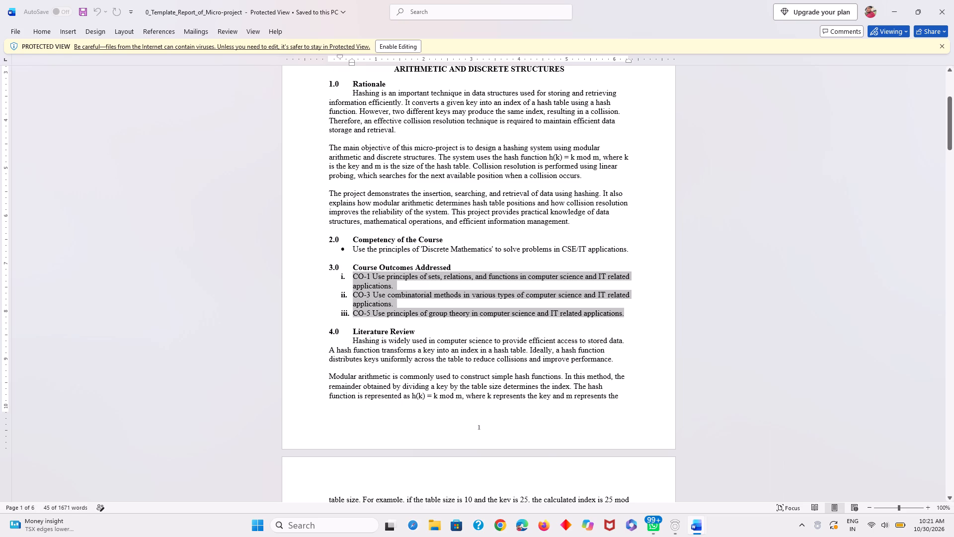
pyautogui.hotkey('ctrl', 'c')
pyautogui.click(695, 303)
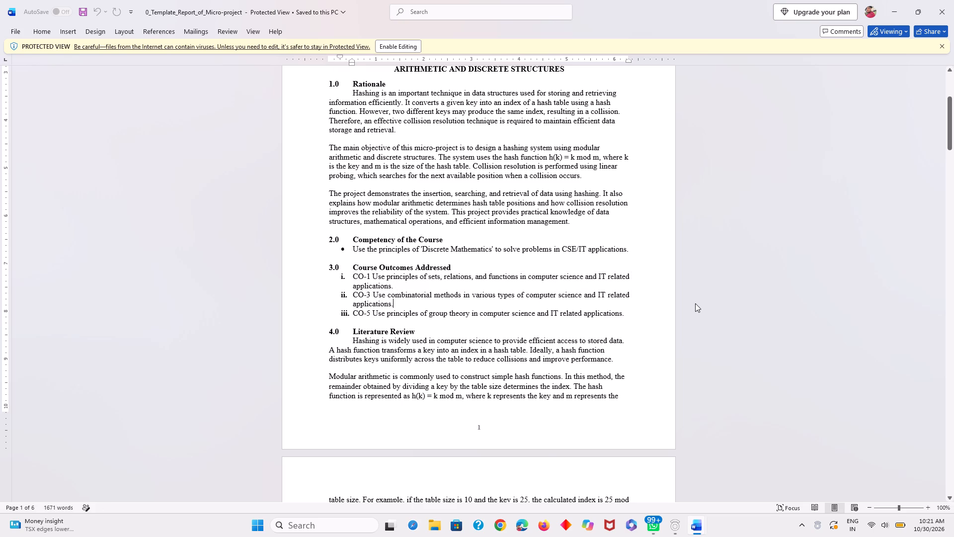
pyautogui.click(571, 161)
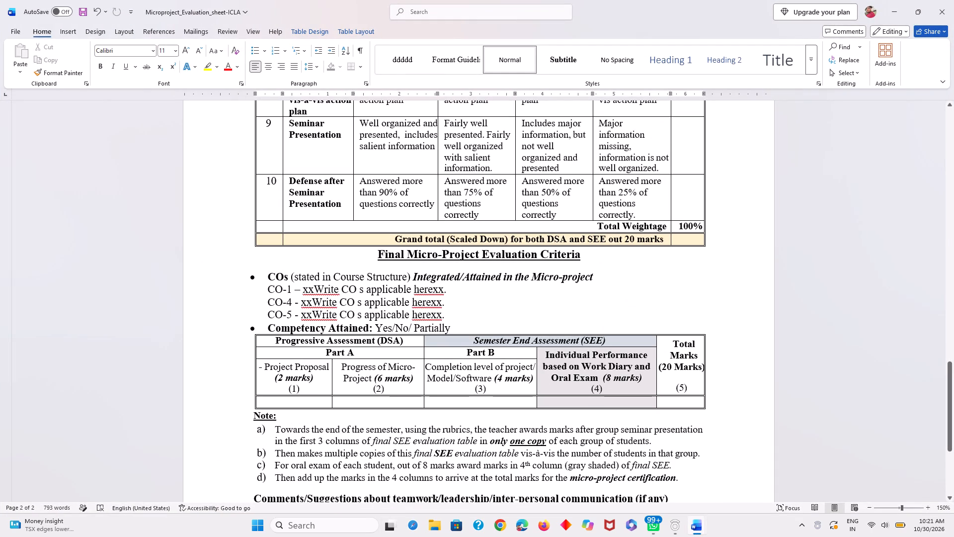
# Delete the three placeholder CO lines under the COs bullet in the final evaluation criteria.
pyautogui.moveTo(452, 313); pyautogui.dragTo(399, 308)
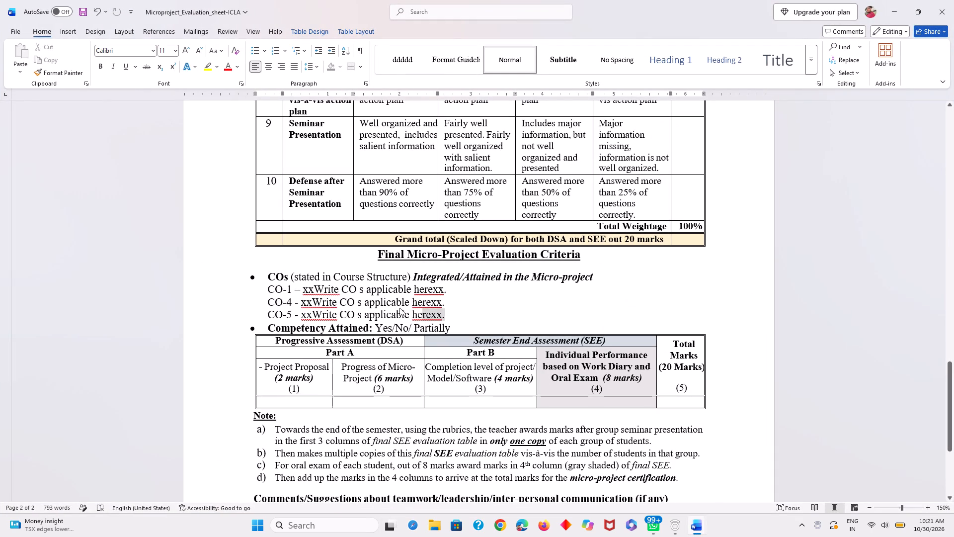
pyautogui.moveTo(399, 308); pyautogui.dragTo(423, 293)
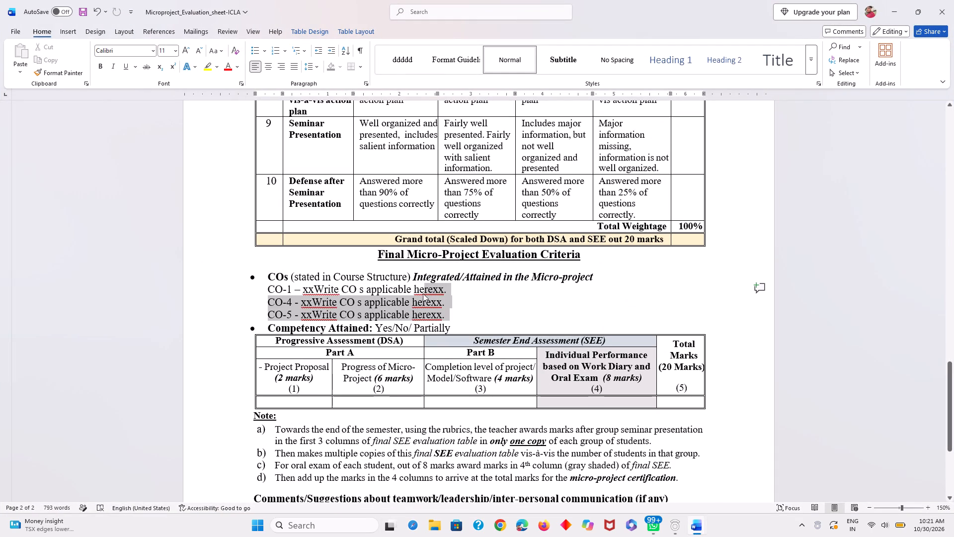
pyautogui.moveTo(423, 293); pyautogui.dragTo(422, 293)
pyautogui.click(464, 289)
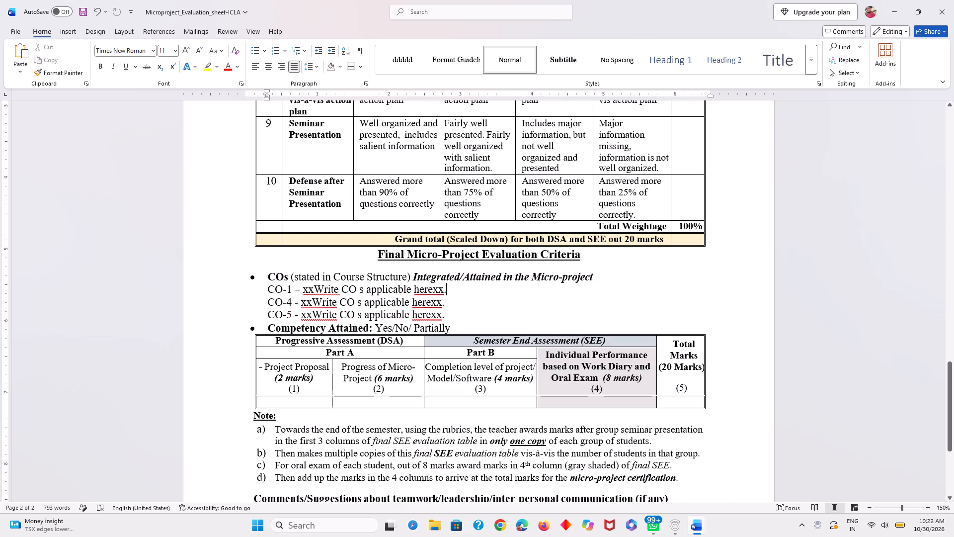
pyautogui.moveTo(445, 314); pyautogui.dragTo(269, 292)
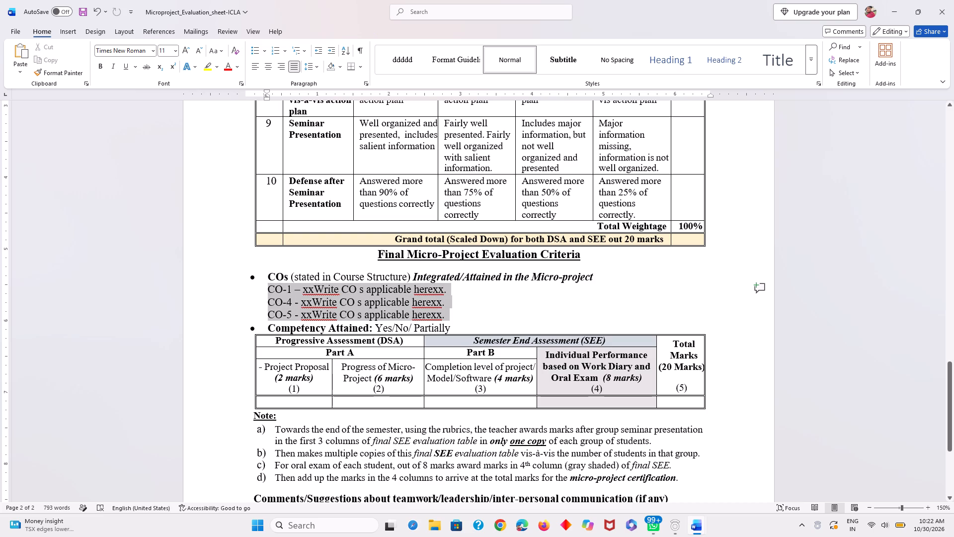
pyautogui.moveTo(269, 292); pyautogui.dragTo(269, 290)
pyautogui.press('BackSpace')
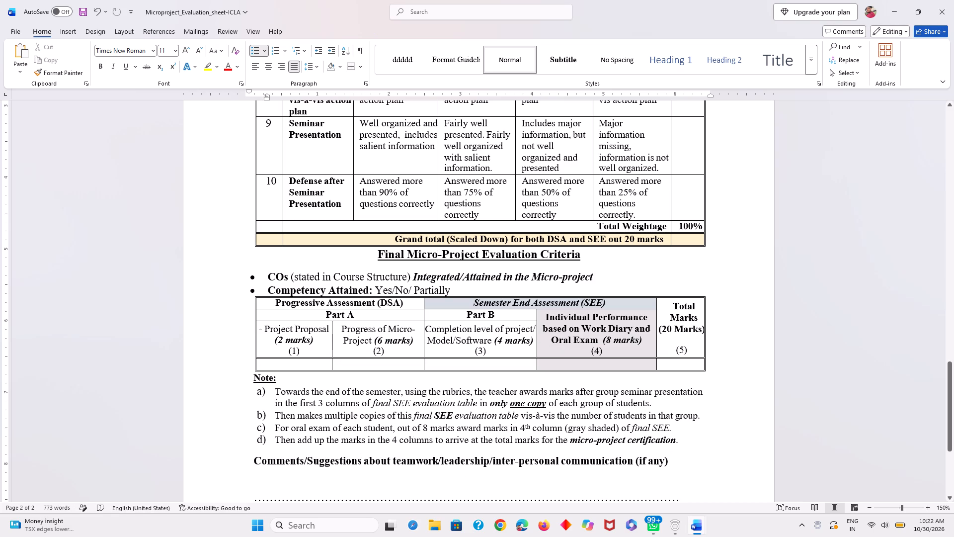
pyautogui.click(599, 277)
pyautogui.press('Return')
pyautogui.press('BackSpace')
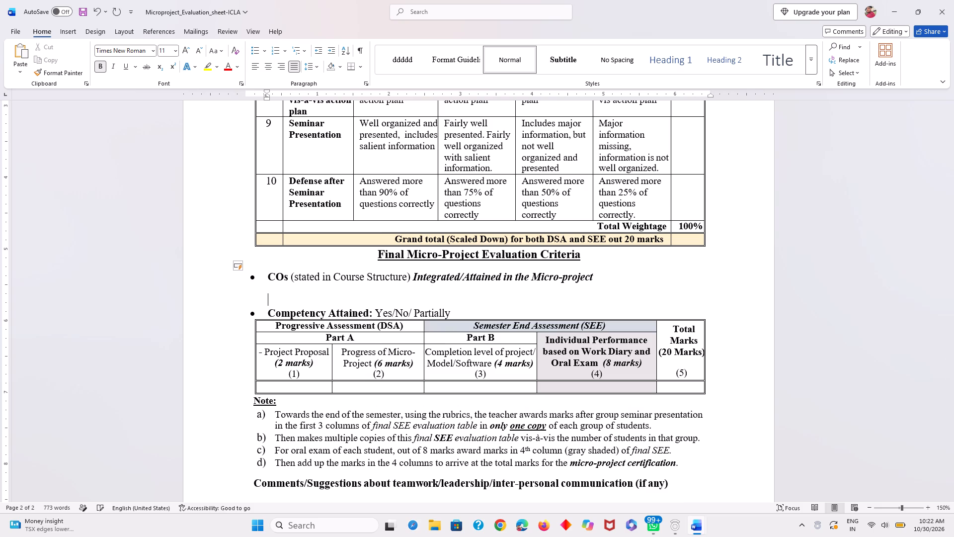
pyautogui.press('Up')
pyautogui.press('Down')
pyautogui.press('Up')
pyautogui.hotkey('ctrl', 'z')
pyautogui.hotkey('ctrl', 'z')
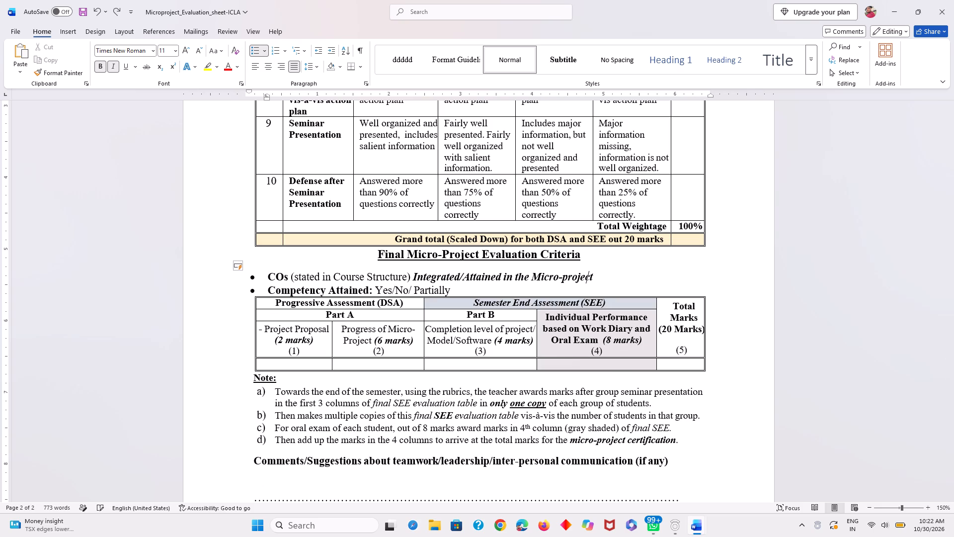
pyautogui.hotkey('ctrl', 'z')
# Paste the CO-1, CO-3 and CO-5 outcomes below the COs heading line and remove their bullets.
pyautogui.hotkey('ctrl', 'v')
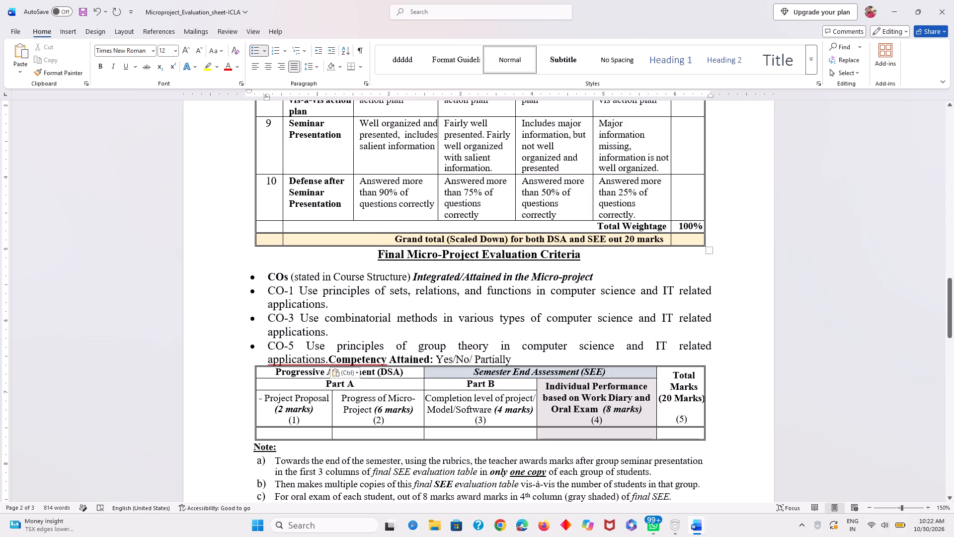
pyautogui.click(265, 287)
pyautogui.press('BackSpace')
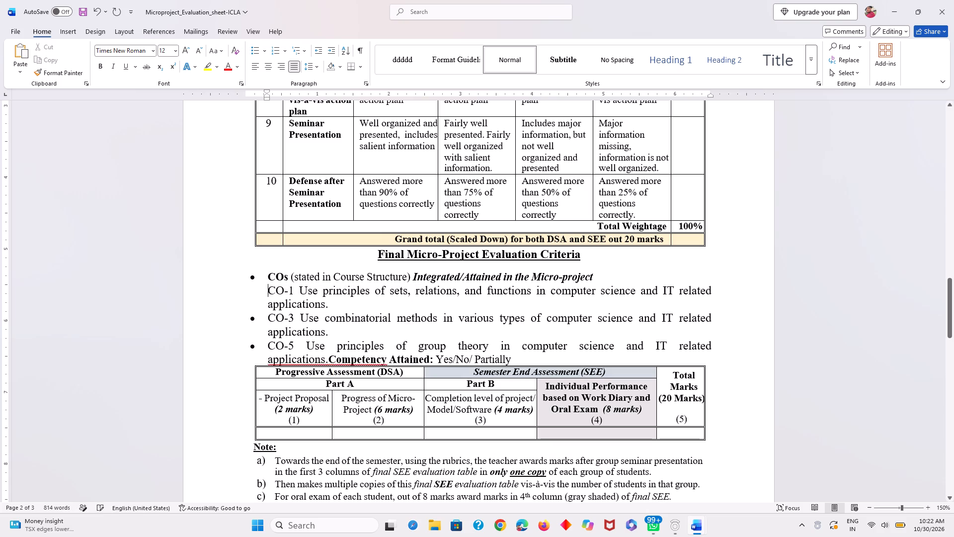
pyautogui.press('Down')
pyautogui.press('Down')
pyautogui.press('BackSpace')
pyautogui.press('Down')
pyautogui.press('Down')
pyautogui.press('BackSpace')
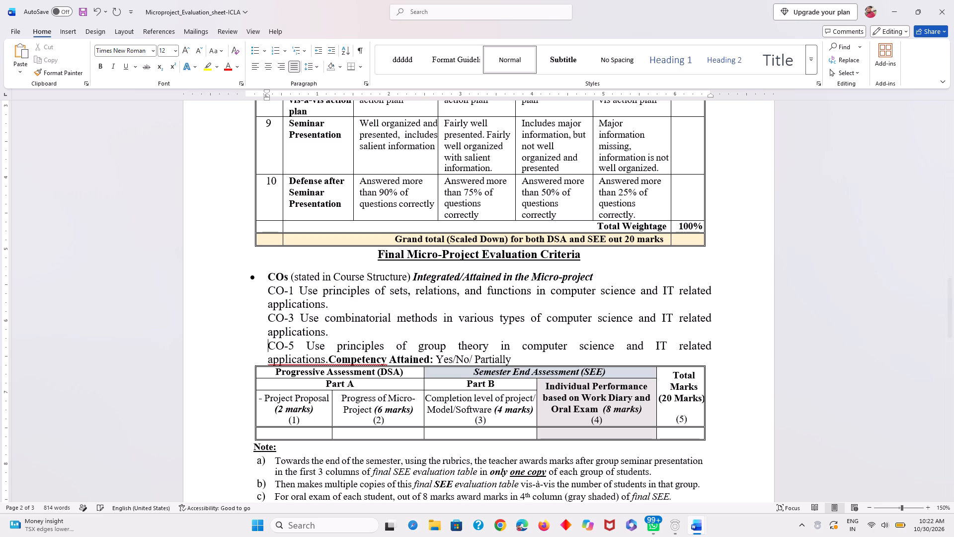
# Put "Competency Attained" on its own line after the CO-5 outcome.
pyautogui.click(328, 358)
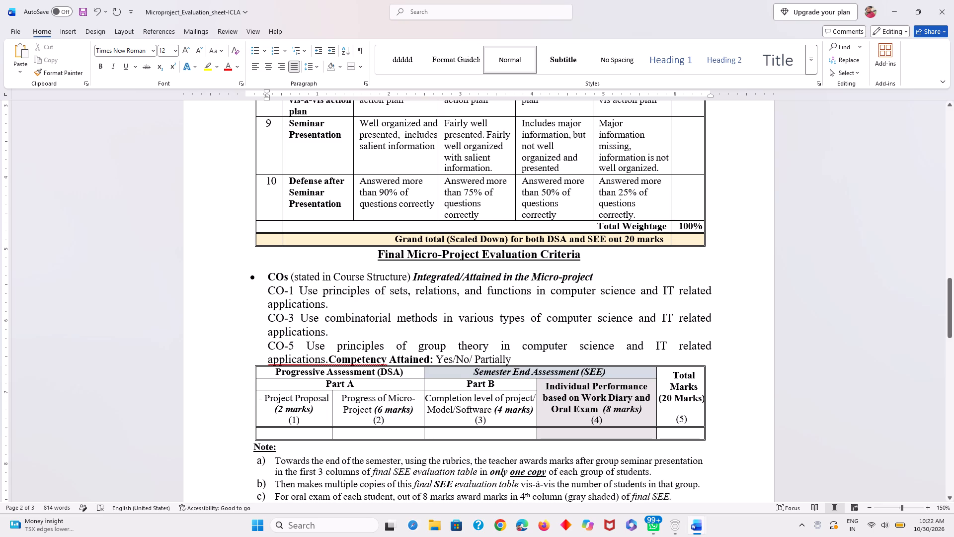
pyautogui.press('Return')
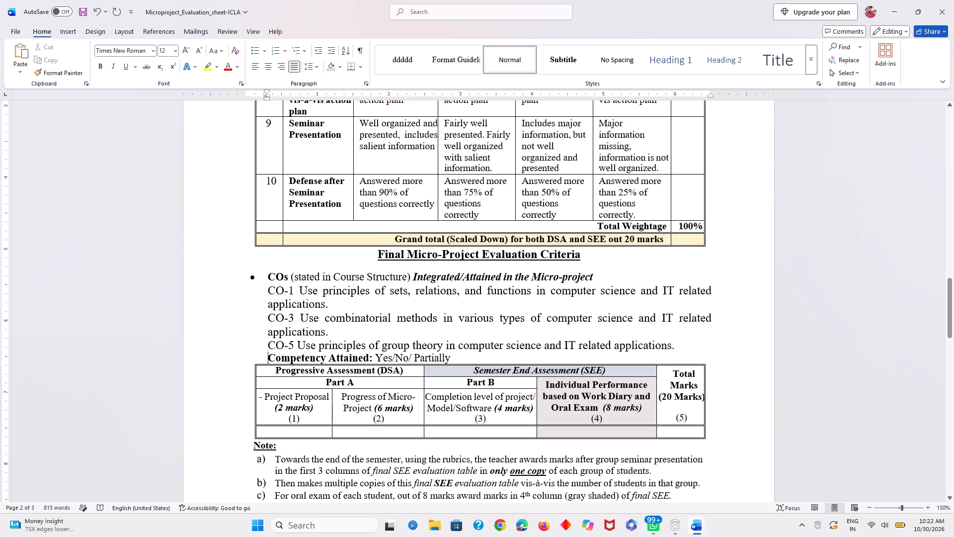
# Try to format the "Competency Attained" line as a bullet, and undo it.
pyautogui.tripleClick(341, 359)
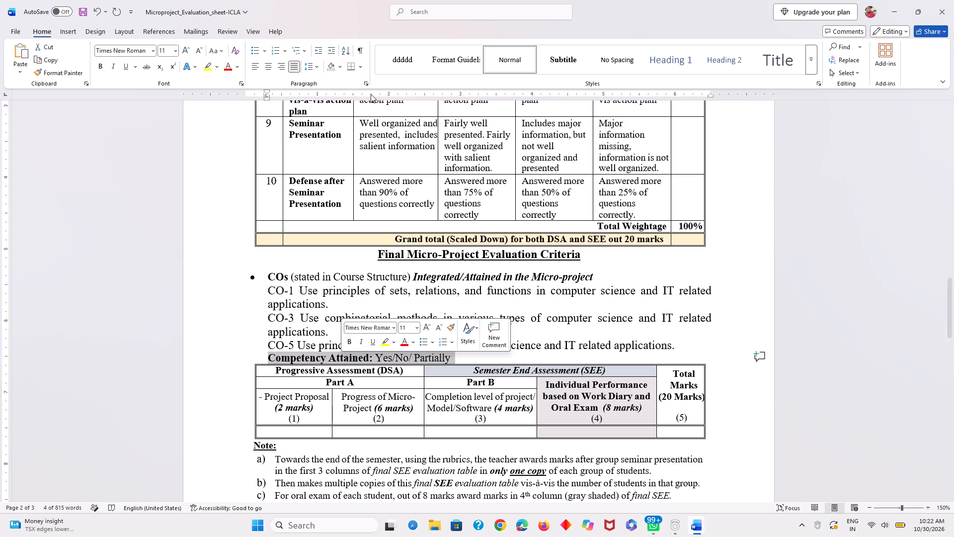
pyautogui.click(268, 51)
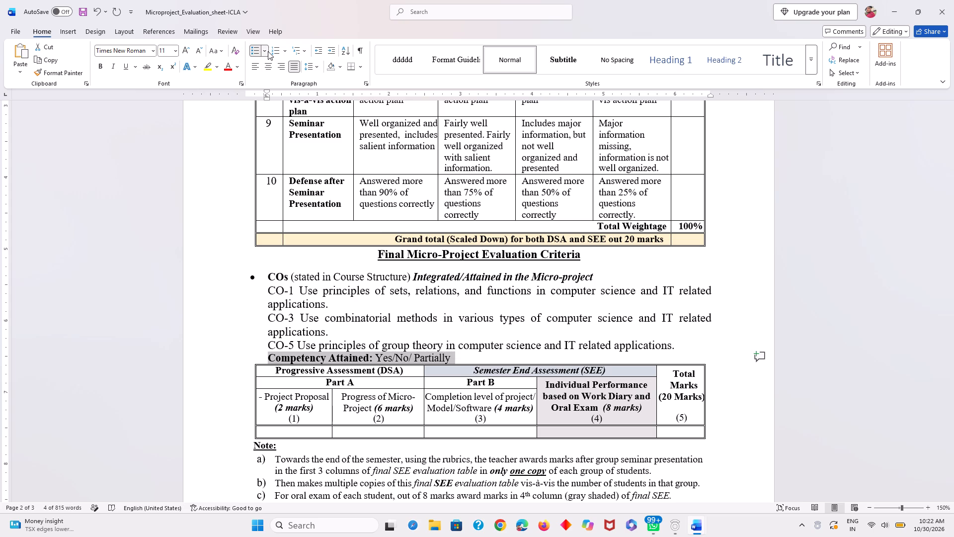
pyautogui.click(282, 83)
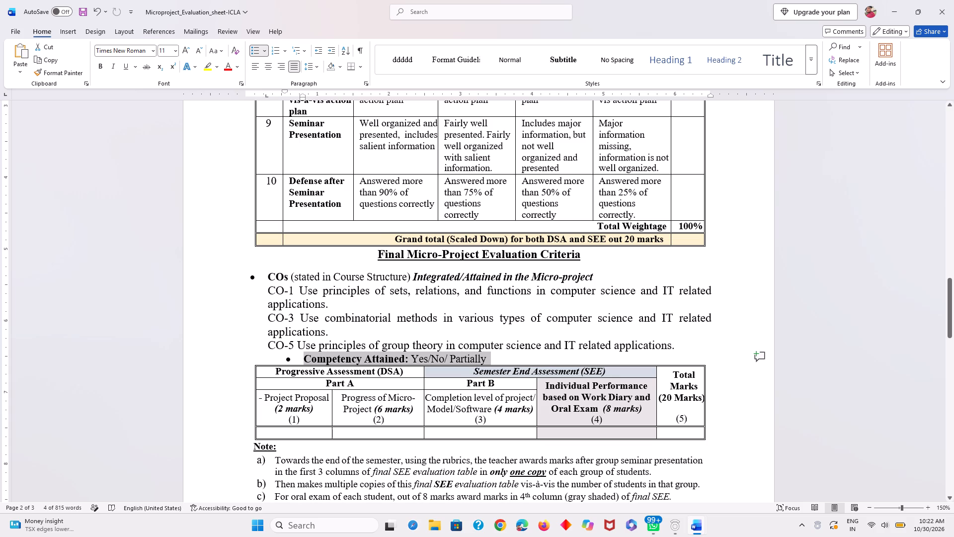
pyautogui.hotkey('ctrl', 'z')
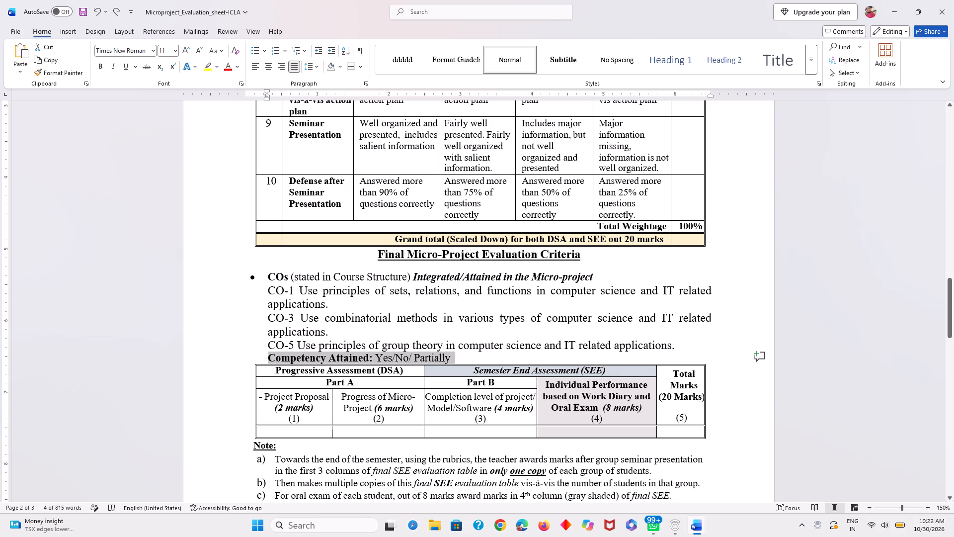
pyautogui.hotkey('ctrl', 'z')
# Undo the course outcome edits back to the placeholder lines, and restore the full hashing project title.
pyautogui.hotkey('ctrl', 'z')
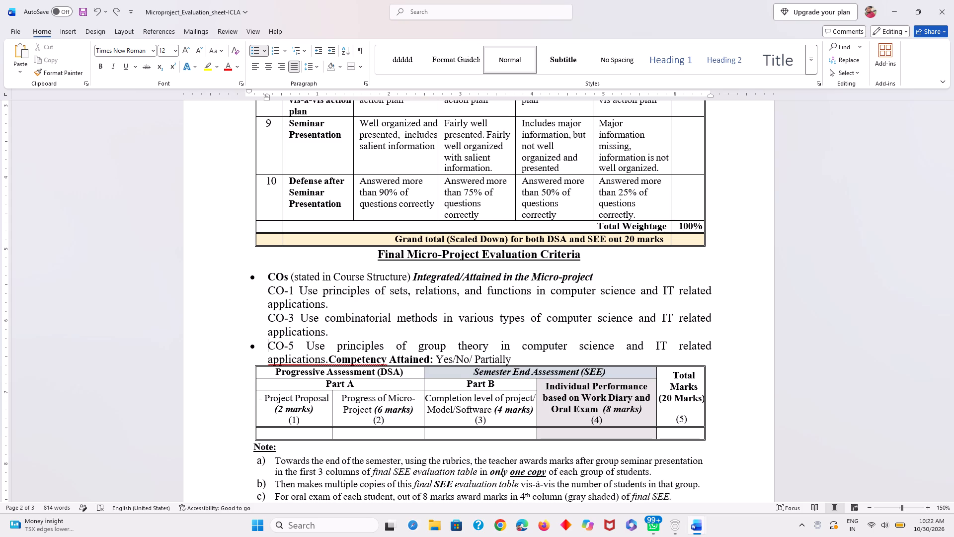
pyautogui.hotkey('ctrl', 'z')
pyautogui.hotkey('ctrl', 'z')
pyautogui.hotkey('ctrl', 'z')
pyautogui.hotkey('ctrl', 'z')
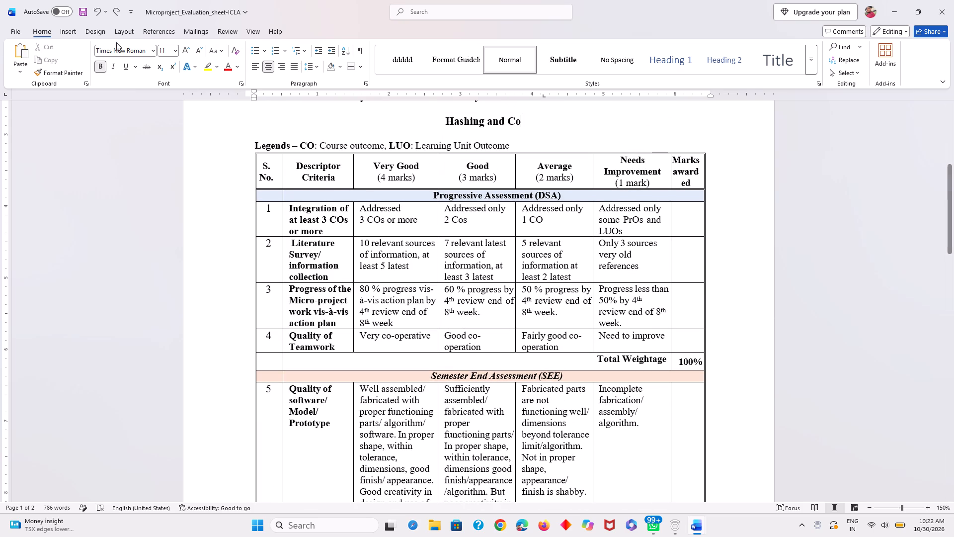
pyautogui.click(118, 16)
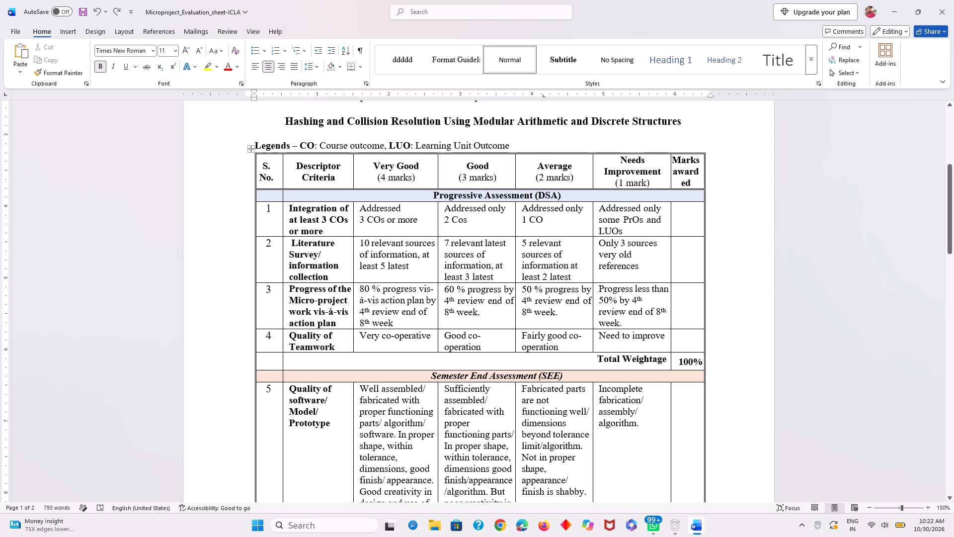
# Delete the placeholder text after "CO-1 –" under the final evaluation criteria.
pyautogui.scroll(-6, 317, 185)
pyautogui.scroll(1, 317, 185)
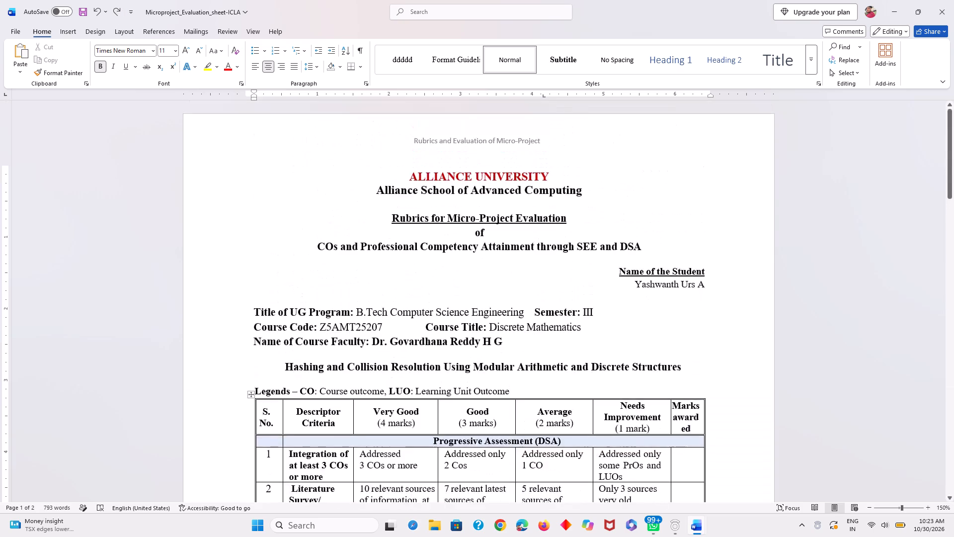
pyautogui.scroll(-2, 317, 185)
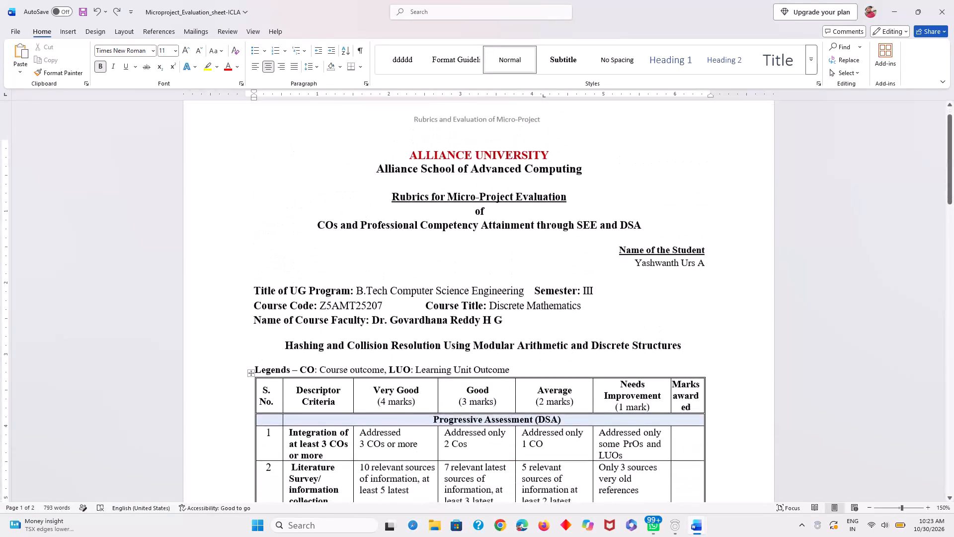
pyautogui.scroll(-2, 317, 185)
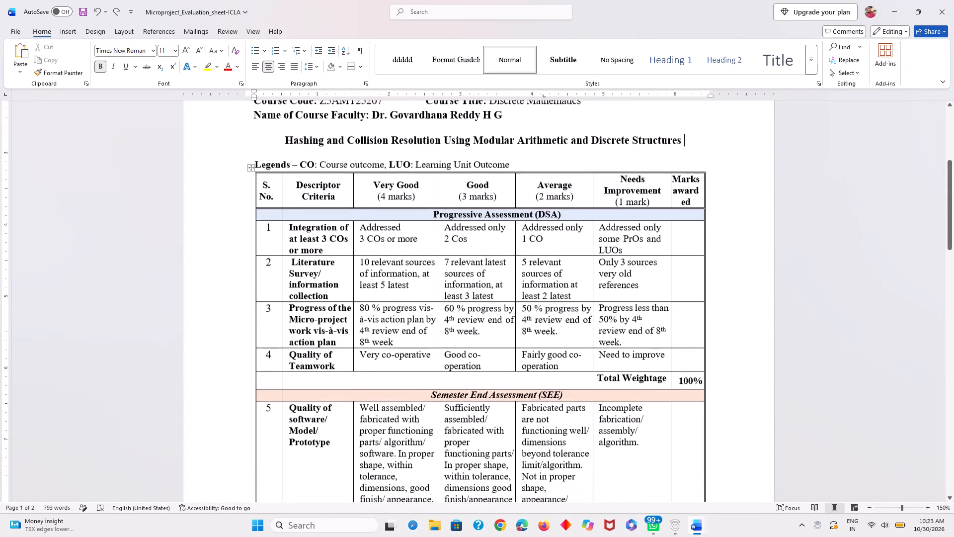
pyautogui.scroll(-1, 317, 185)
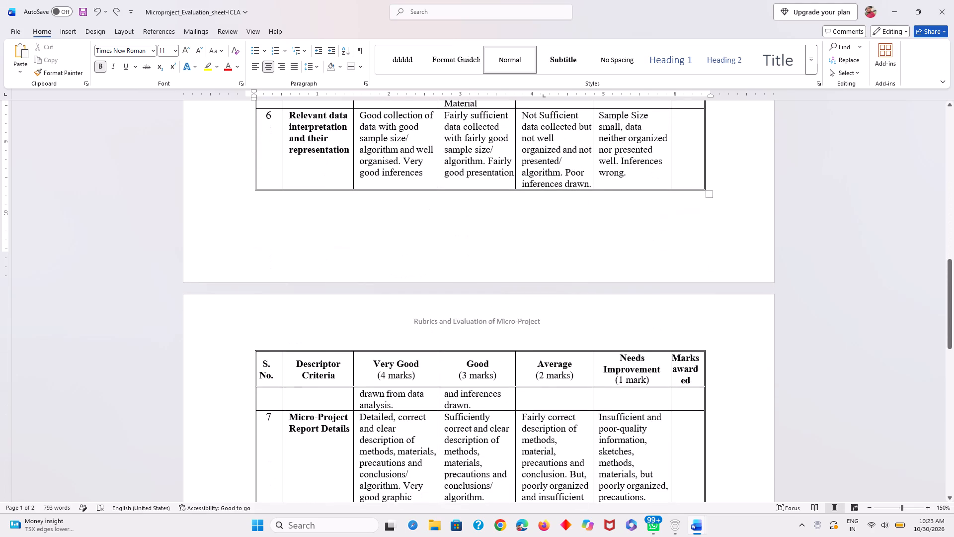
pyautogui.scroll(-3, 317, 185)
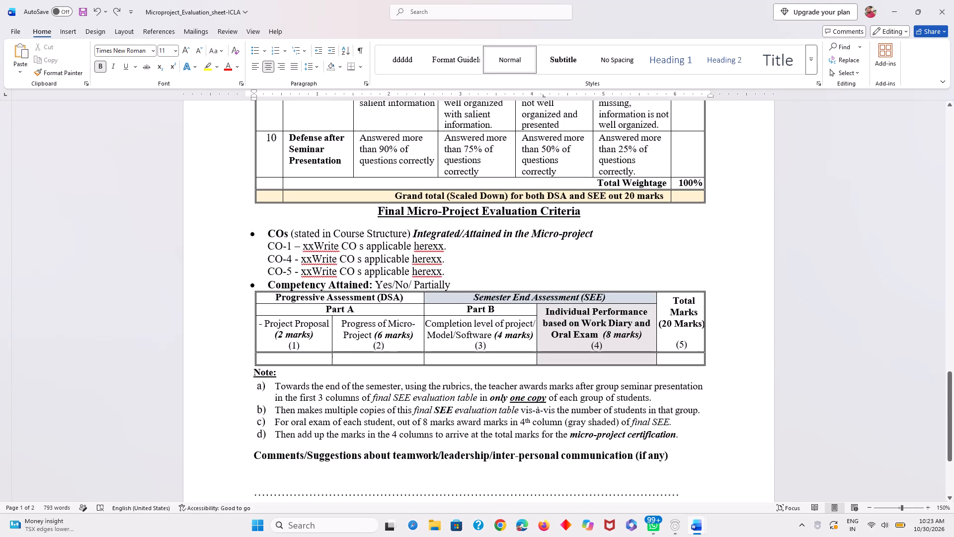
pyautogui.click(448, 270)
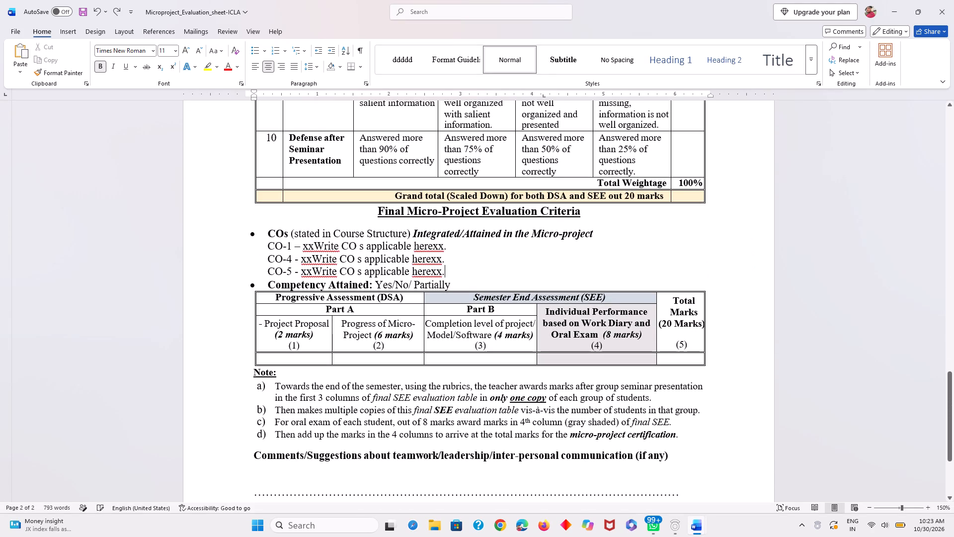
pyautogui.click(450, 242)
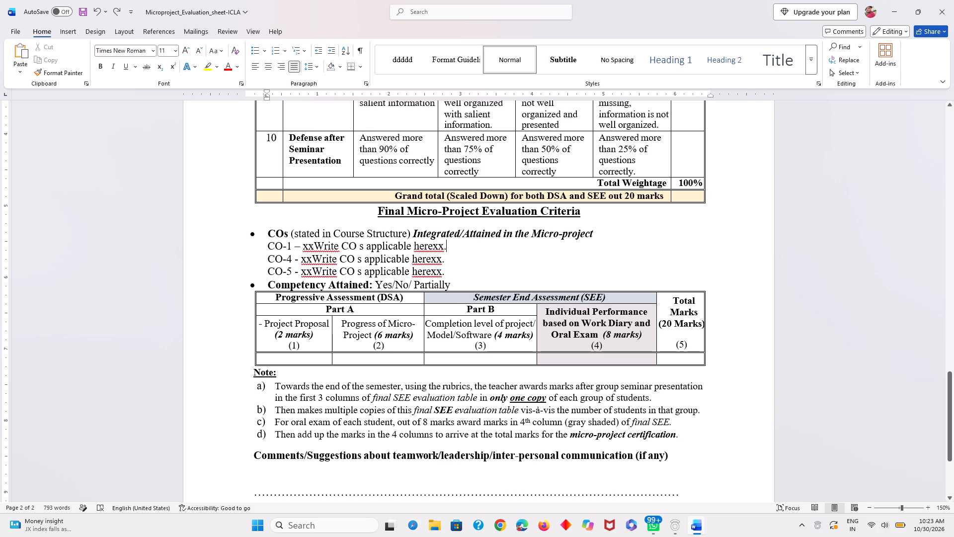
pyautogui.moveTo(450, 242); pyautogui.dragTo(306, 251)
pyautogui.press('BackSpace')
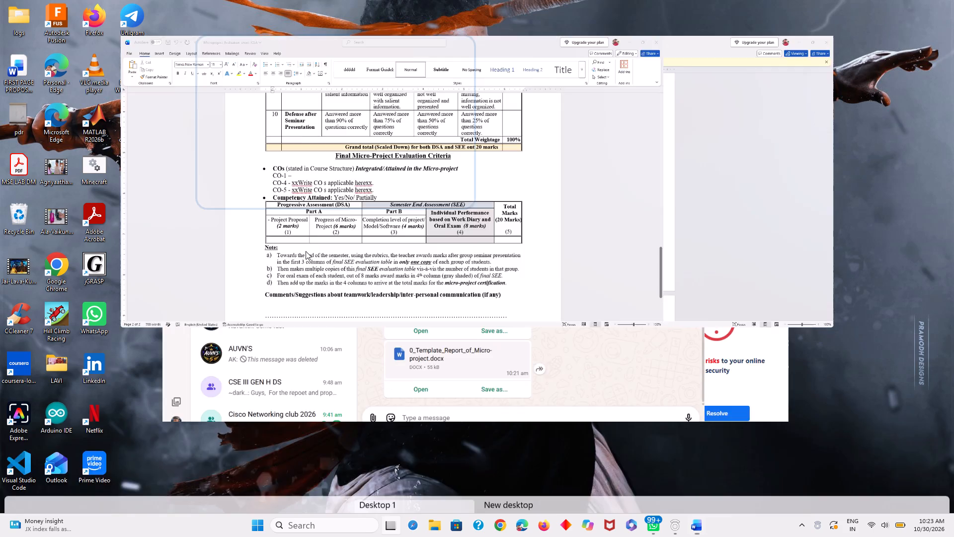
# Copy the CO-1 outcome, "Use principles of sets, relations, and functions…", from the template report into the evaluation sheet after "CO-1 –".
pyautogui.click(509, 134)
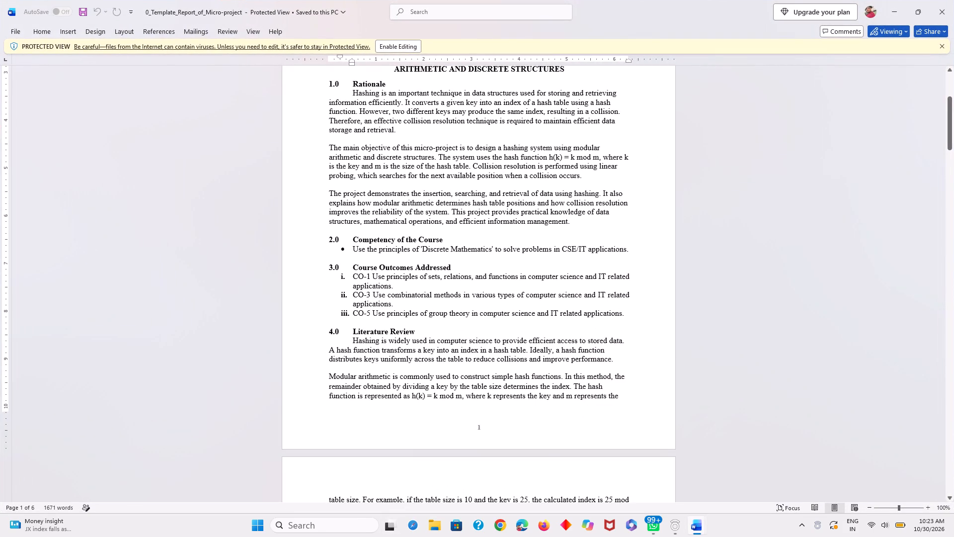
pyautogui.click(368, 275)
pyautogui.click(368, 275)
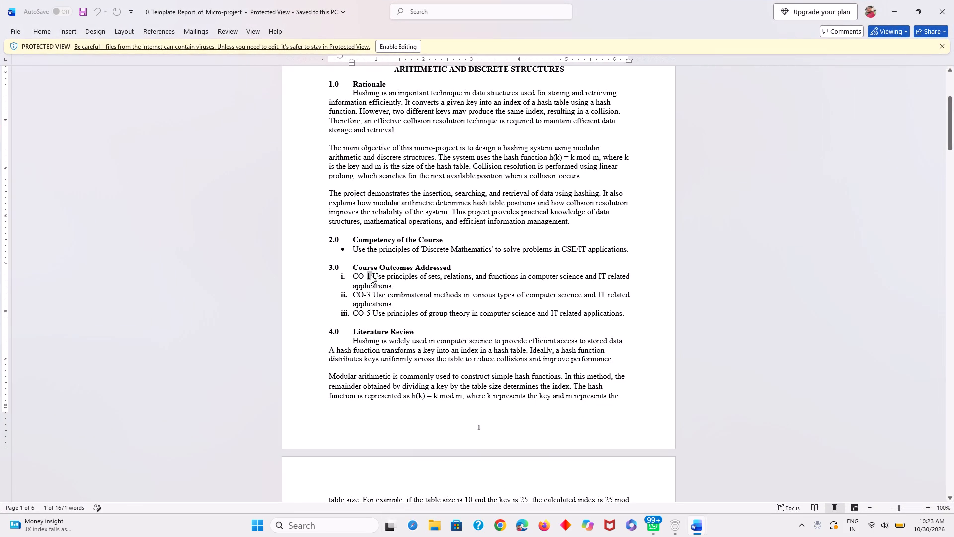
pyautogui.click(375, 274)
pyautogui.moveTo(373, 274); pyautogui.dragTo(393, 283)
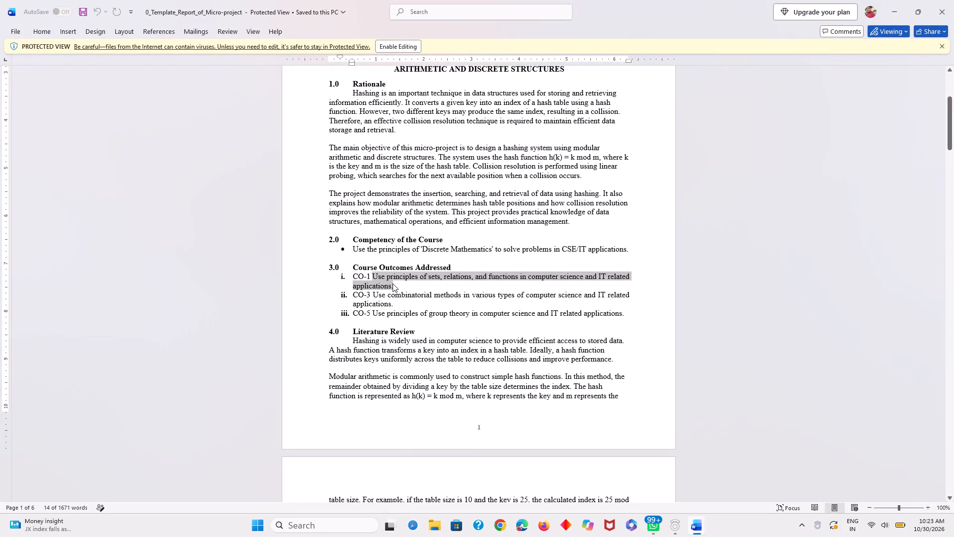
pyautogui.hotkey('ctrl', 'c')
pyautogui.click(566, 89)
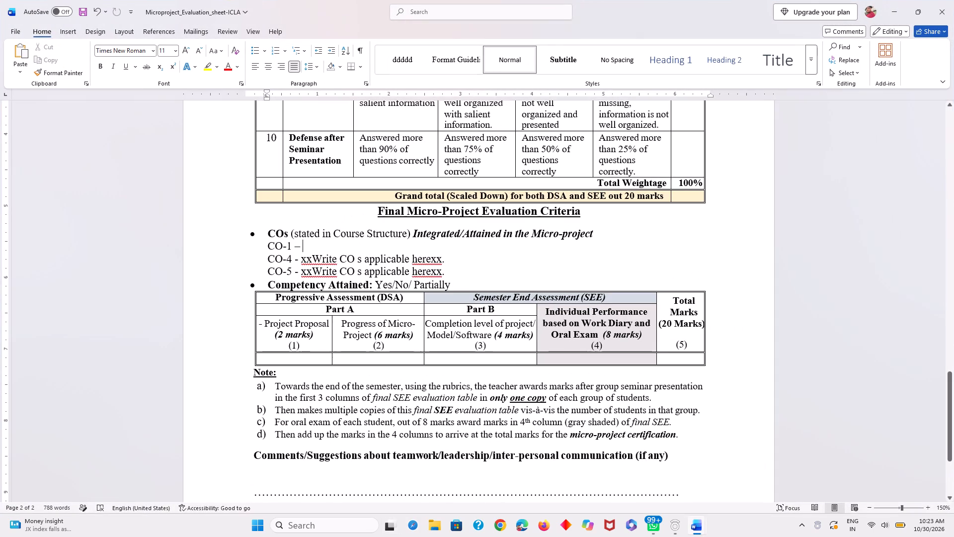
pyautogui.hotkey('ctrl', 'v')
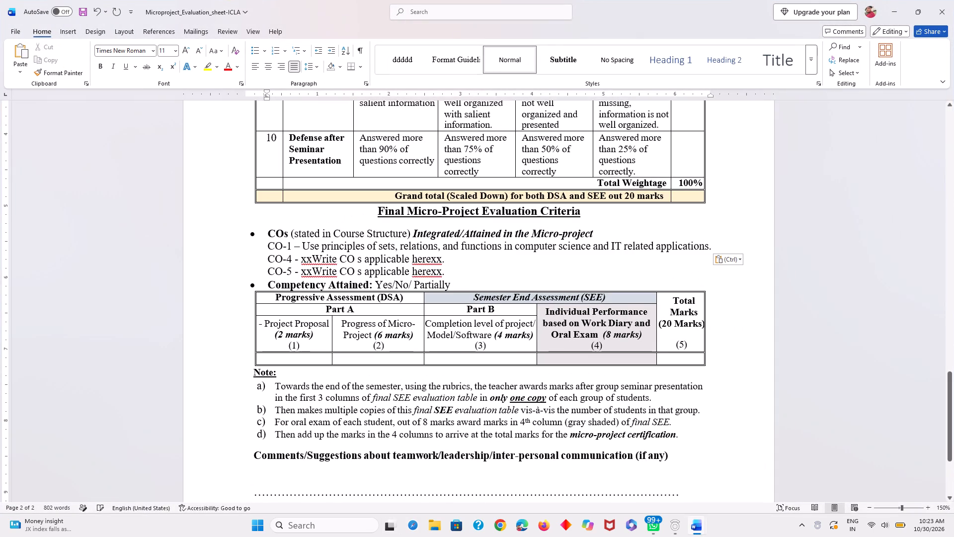
# Delete the placeholder text after "CO-4 -" under the final evaluation criteria.
pyautogui.click(457, 260)
pyautogui.press('BackSpace')
pyautogui.press('BackSpace')
pyautogui.press('BackSpace')
pyautogui.press('BackSpace')
pyautogui.press('BackSpace')
pyautogui.press('BackSpace')
pyautogui.press('BackSpace')
pyautogui.press('BackSpace')
pyautogui.press('BackSpace')
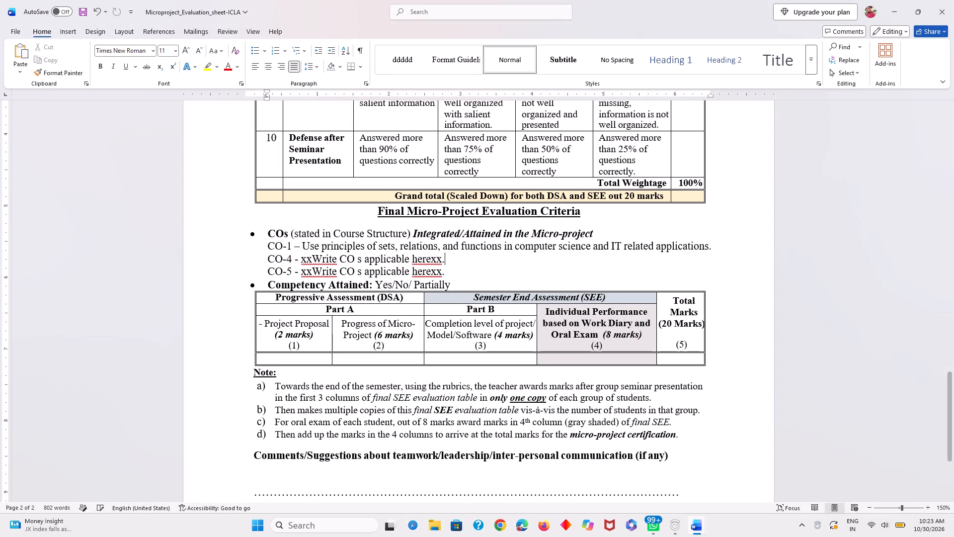
pyautogui.press('BackSpace')
pyautogui.press('BackSpace')
pyautogui.press('BackSpace')
pyautogui.press('BackSpace')
pyautogui.press('BackSpace')
pyautogui.press('BackSpace')
pyautogui.press('BackSpace')
pyautogui.press('BackSpace')
pyautogui.press('BackSpace')
pyautogui.press('BackSpace')
pyautogui.press('BackSpace')
pyautogui.press('BackSpace')
pyautogui.press('BackSpace')
pyautogui.press('BackSpace')
pyautogui.press('BackSpace')
pyautogui.press('BackSpace')
pyautogui.press('BackSpace')
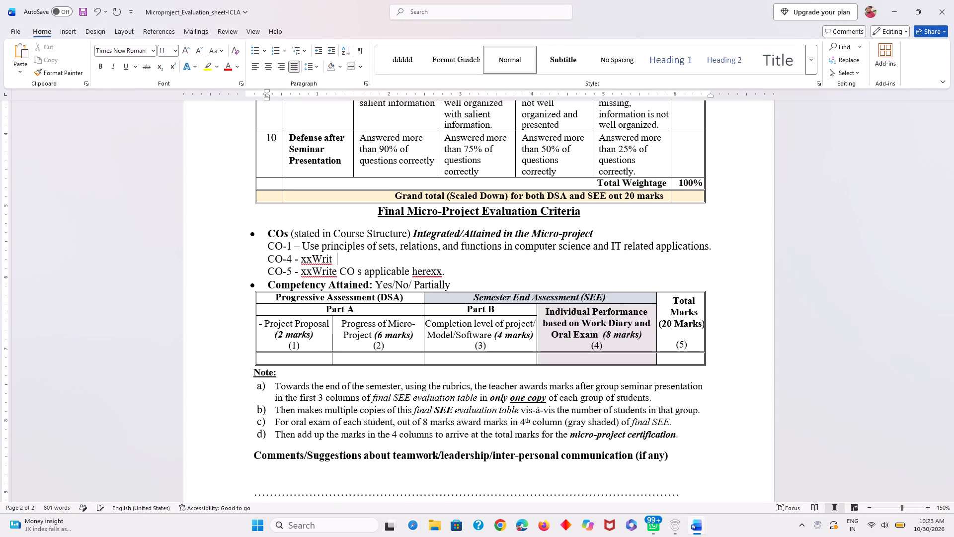
pyautogui.press('BackSpace')
pyautogui.press('BackSpace')
pyautogui.press('BackSpace')
pyautogui.press('BackSpace')
pyautogui.press('BackSpace')
pyautogui.press('BackSpace')
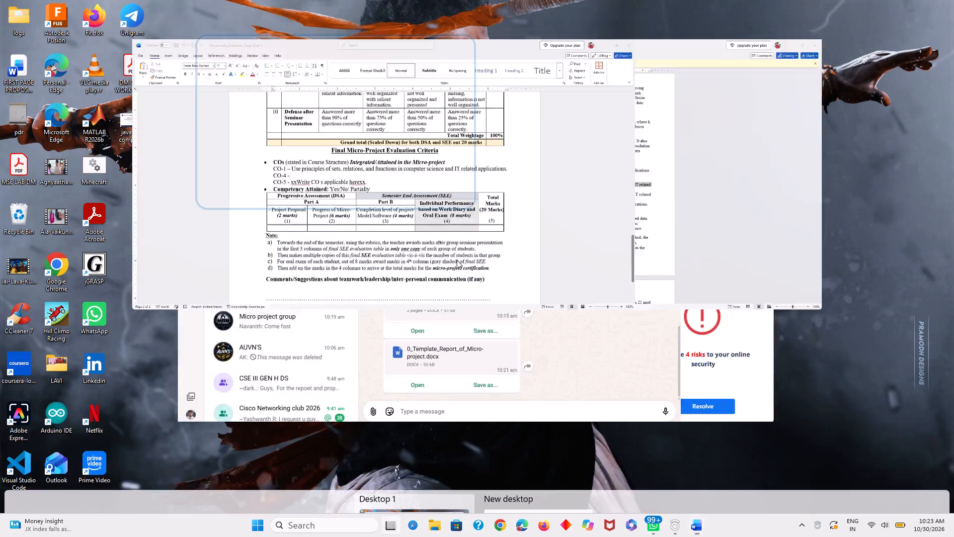
# Copy the report's CO-3 outcome, "Use combinatorial methods in various types of computer science…", into the emptied CO-4 line of the evaluation sheet.
pyautogui.click(519, 123)
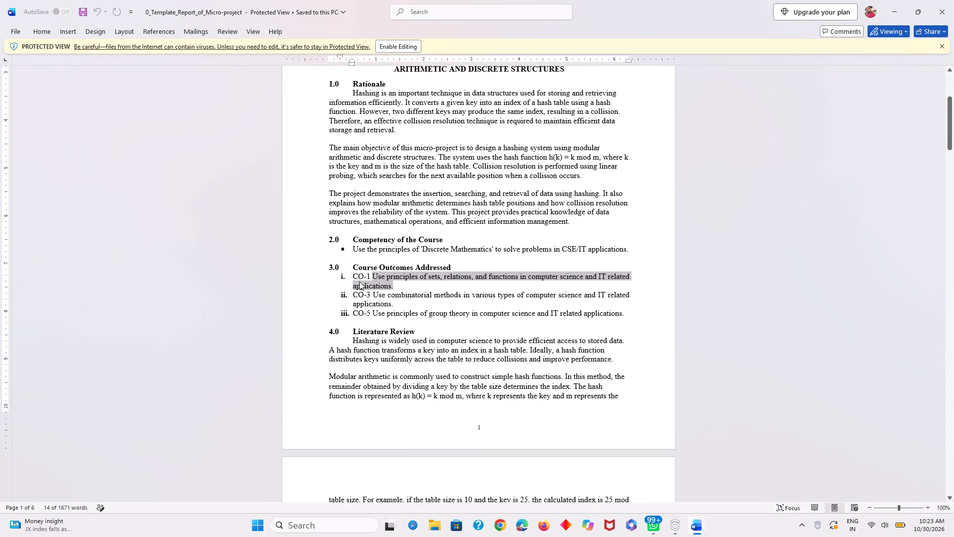
pyautogui.moveTo(372, 295); pyautogui.dragTo(392, 304)
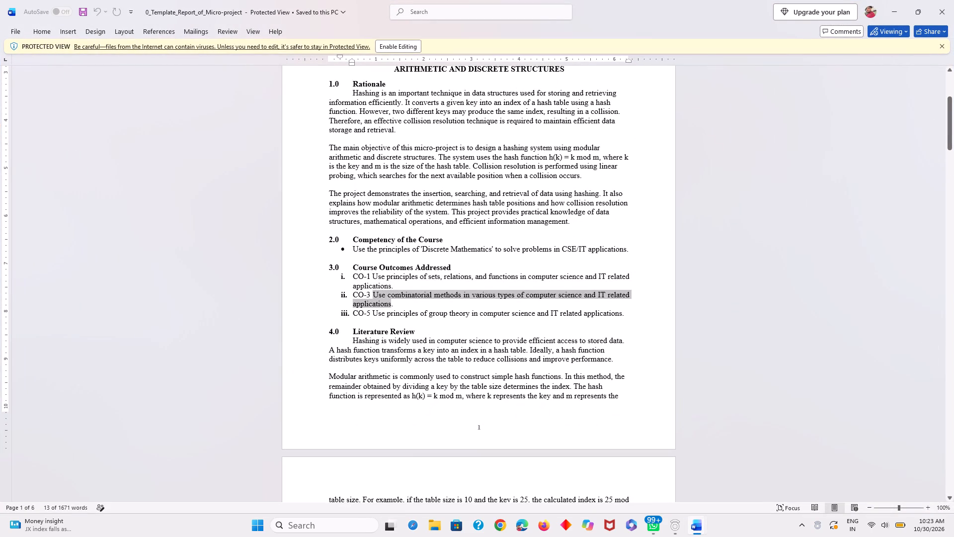
pyautogui.hotkey('ctrl', 'c')
pyautogui.click(560, 155)
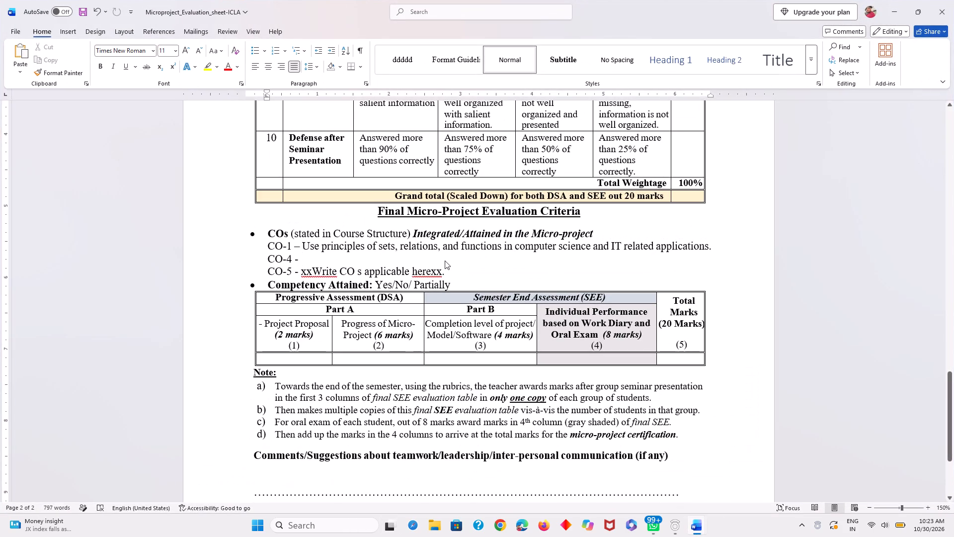
pyautogui.hotkey('ctrl', 'v')
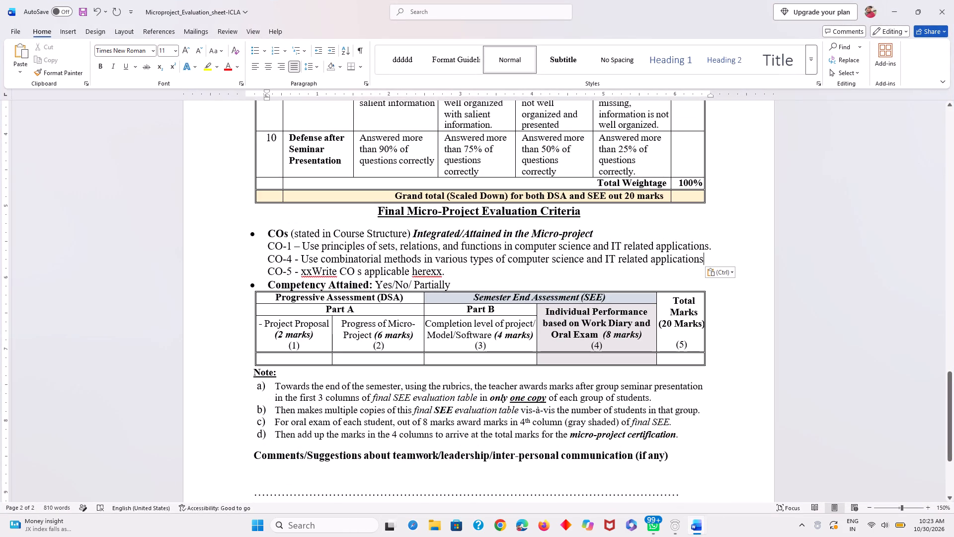
# Change the label of the combinatorial methods outcome to CO-3.
pyautogui.click(295, 259)
pyautogui.press('BackSpace')
pyautogui.press('BackSpace')
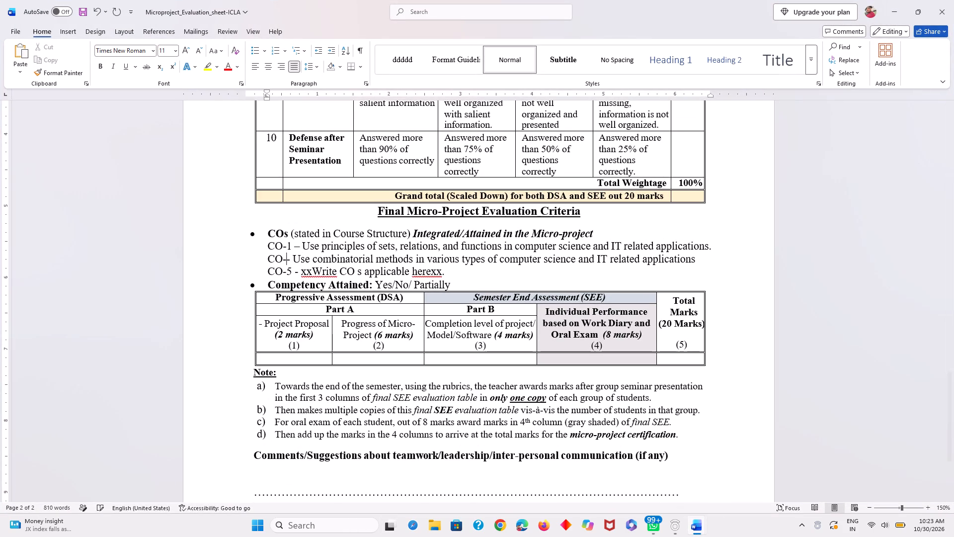
pyautogui.press('3')
pyautogui.press('space')
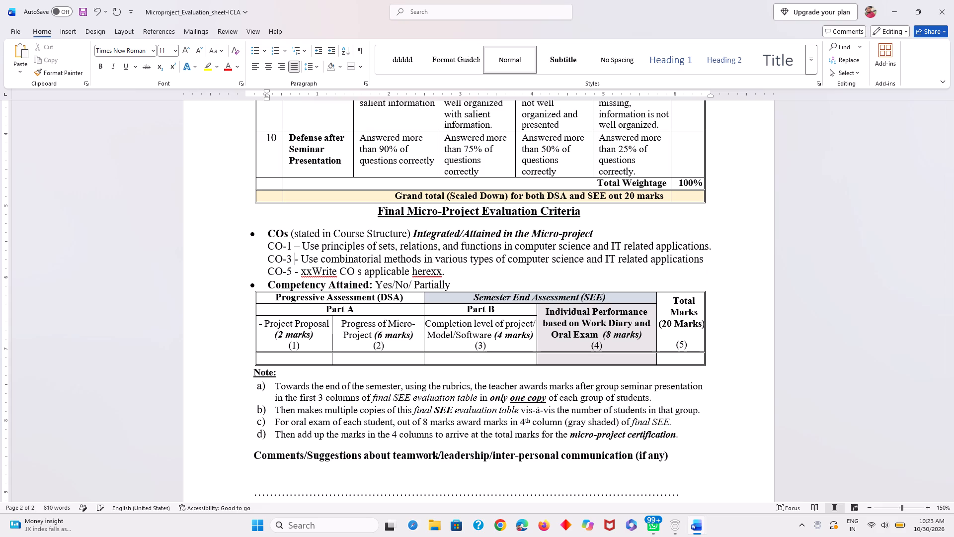
# Delete the placeholder text after "CO-5 -" under the final evaluation criteria.
pyautogui.click(458, 274)
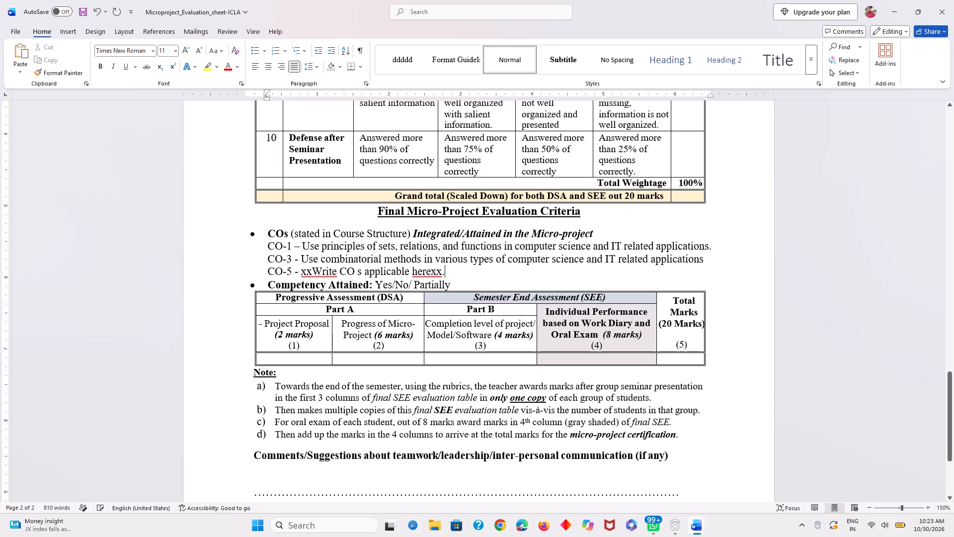
pyautogui.press('BackSpace')
pyautogui.press('BackSpace')
pyautogui.press('BackSpace')
pyautogui.press('BackSpace')
pyautogui.press('BackSpace')
pyautogui.press('BackSpace')
pyautogui.press('BackSpace')
pyautogui.press('BackSpace')
pyautogui.press('BackSpace')
pyautogui.press('BackSpace')
pyautogui.press('BackSpace')
pyautogui.press('BackSpace')
pyautogui.press('BackSpace')
pyautogui.press('BackSpace')
pyautogui.press('BackSpace')
pyautogui.press('BackSpace')
pyautogui.press('BackSpace')
pyautogui.press('BackSpace')
pyautogui.press('BackSpace')
pyautogui.press('BackSpace')
pyautogui.press('BackSpace')
pyautogui.press('BackSpace')
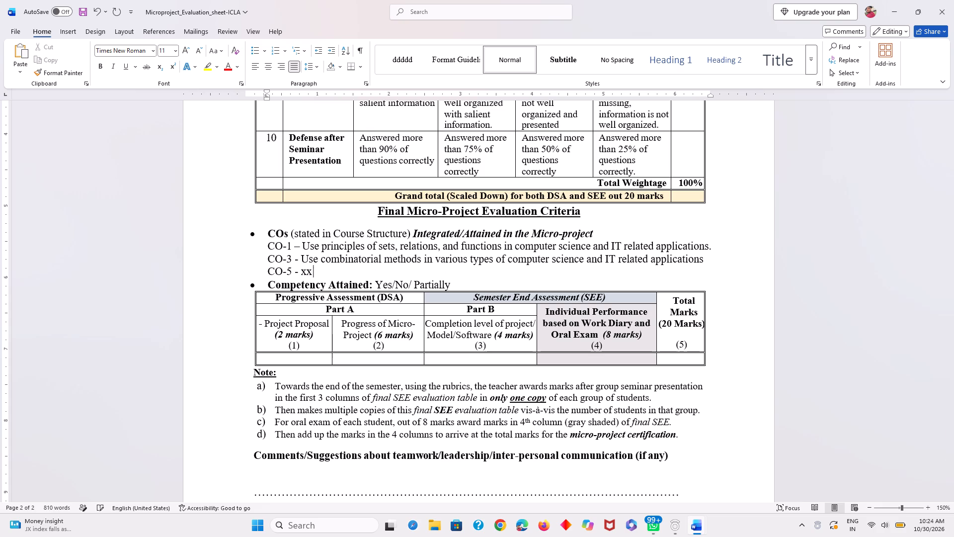
pyautogui.press('BackSpace')
pyautogui.press('BackSpace')
# Copy the CO-5 outcome, "Use principles of group theory…", from the template report into the evaluation sheet after "CO-5 -".
pyautogui.click(491, 185)
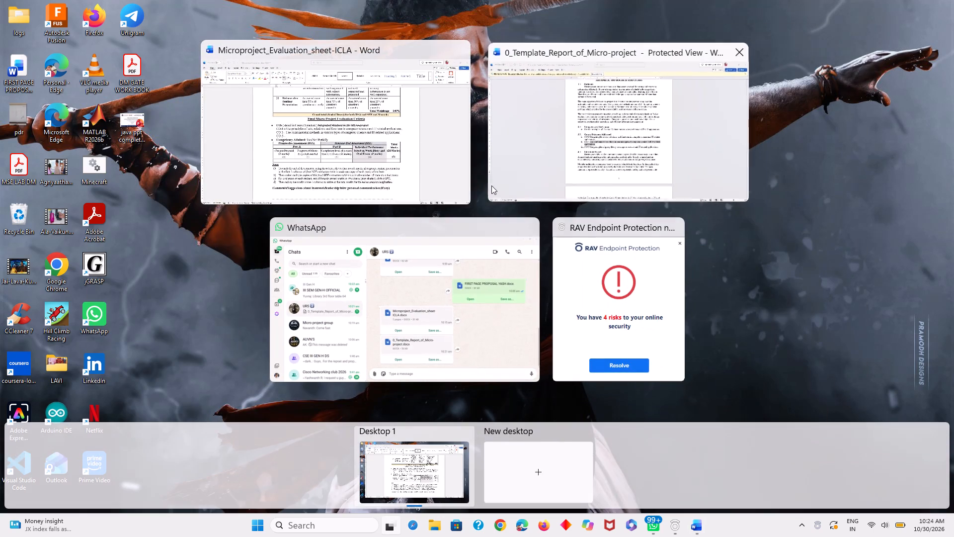
pyautogui.moveTo(373, 310); pyautogui.dragTo(599, 312)
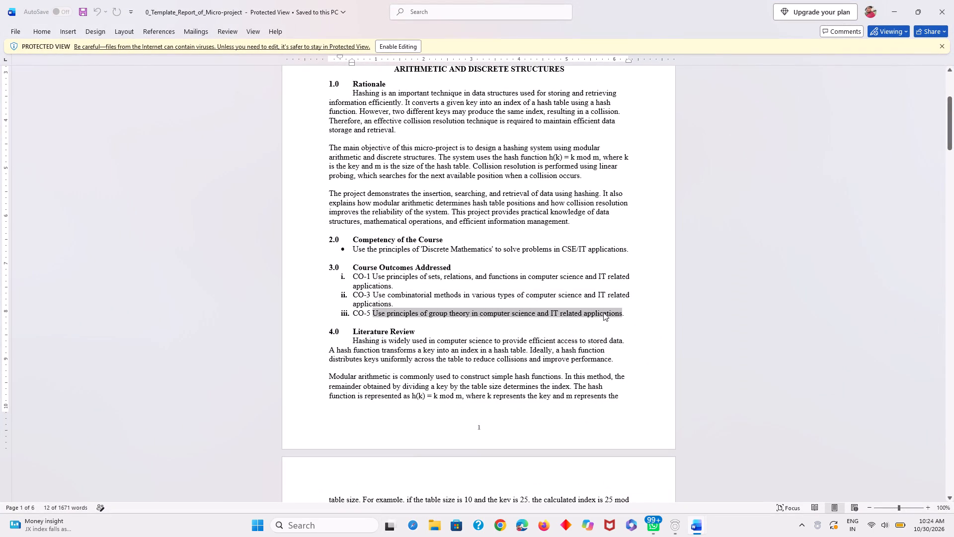
pyautogui.hotkey('ctrl', 'c')
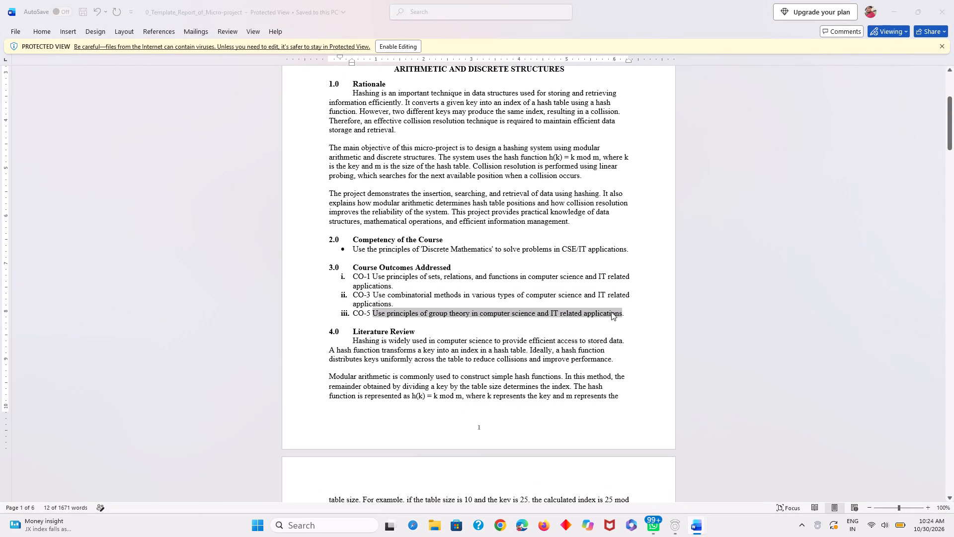
pyautogui.click(759, 112)
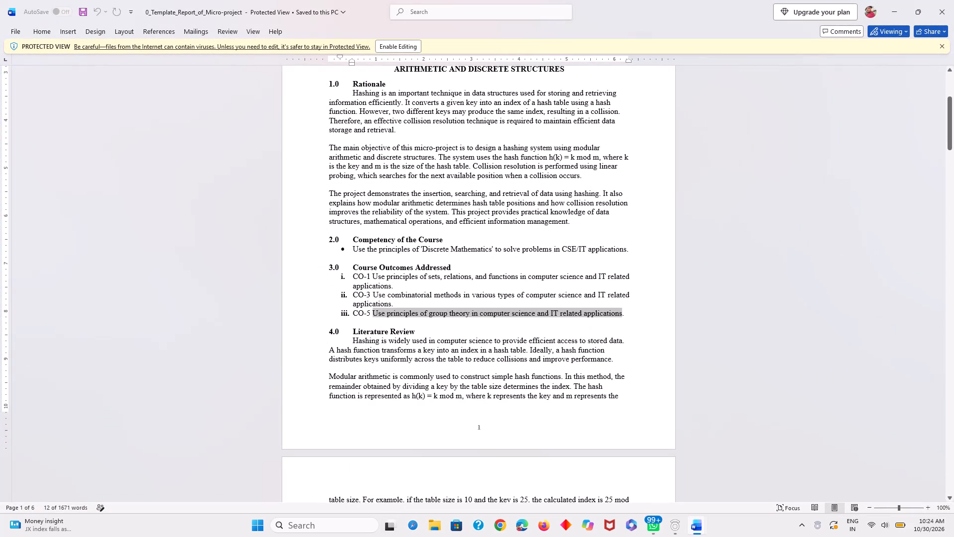
pyautogui.click(594, 177)
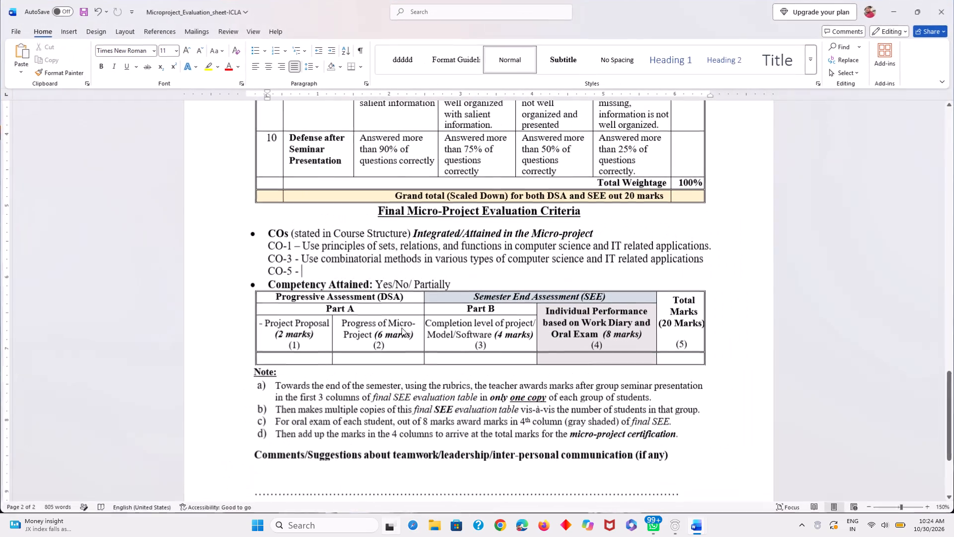
pyautogui.hotkey('ctrl', 'v')
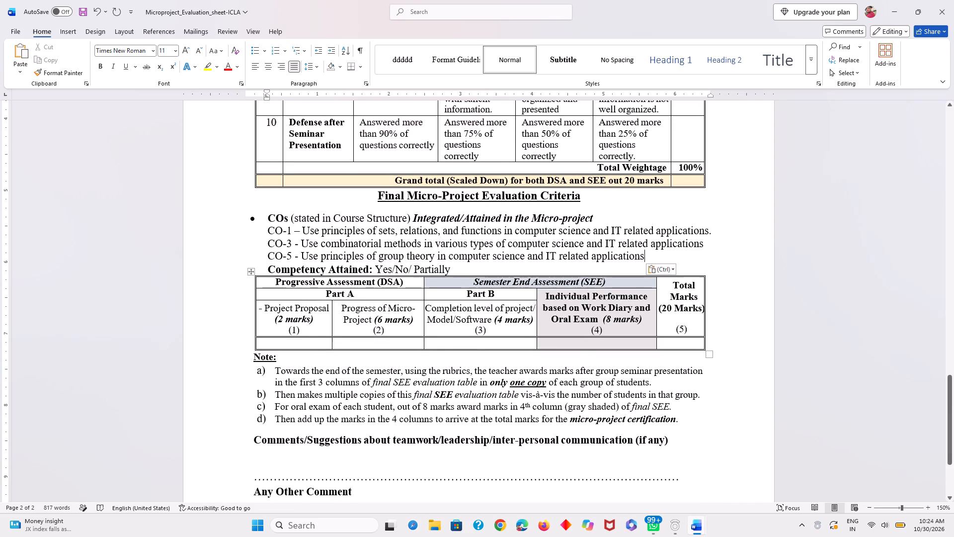
# Reduce the "Competency Attained" options to "Yes".
pyautogui.click(456, 270)
pyautogui.press('BackSpace')
pyautogui.press('BackSpace')
pyautogui.press('BackSpace')
pyautogui.press('BackSpace')
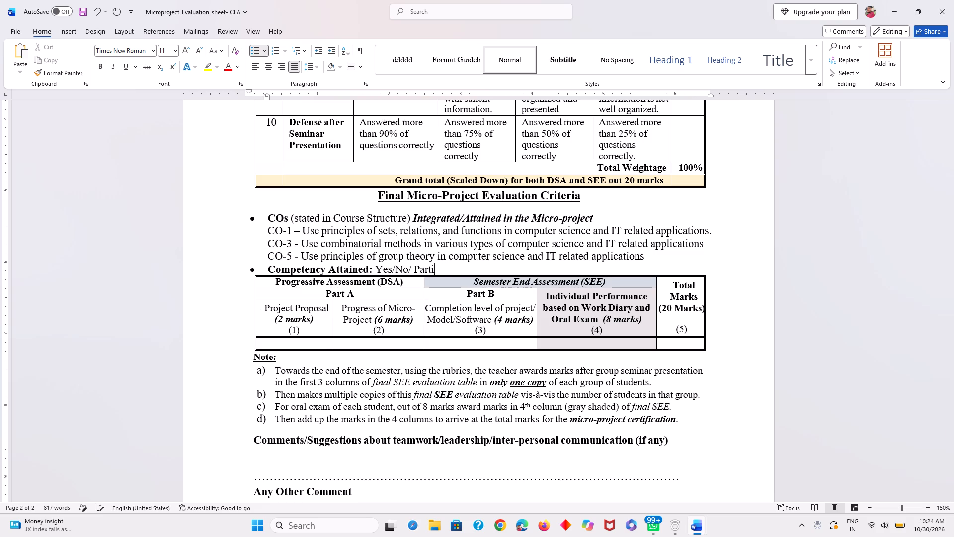
pyautogui.press('BackSpace')
pyautogui.press('BackSpace')
pyautogui.press('BackSpace')
pyautogui.press('BackSpace')
pyautogui.press('BackSpace')
pyautogui.press('BackSpace')
pyautogui.press('BackSpace')
pyautogui.press('BackSpace')
pyautogui.press('BackSpace')
pyautogui.press('BackSpace')
pyautogui.press('BackSpace')
pyautogui.press('s')
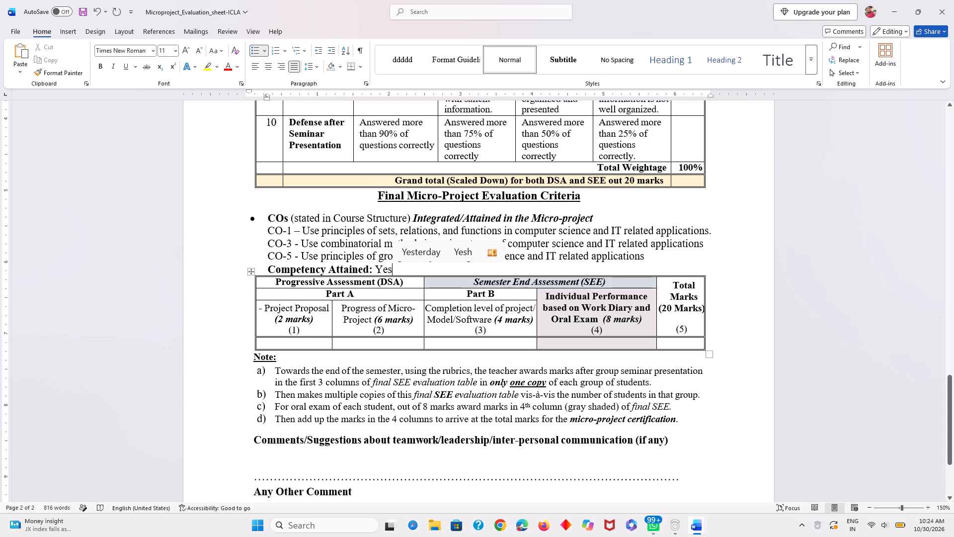
# Review the rest of the evaluation sheet, from the notes, comments and signature lines back up to the rubric criteria table.
pyautogui.scroll(-1, 787, 304)
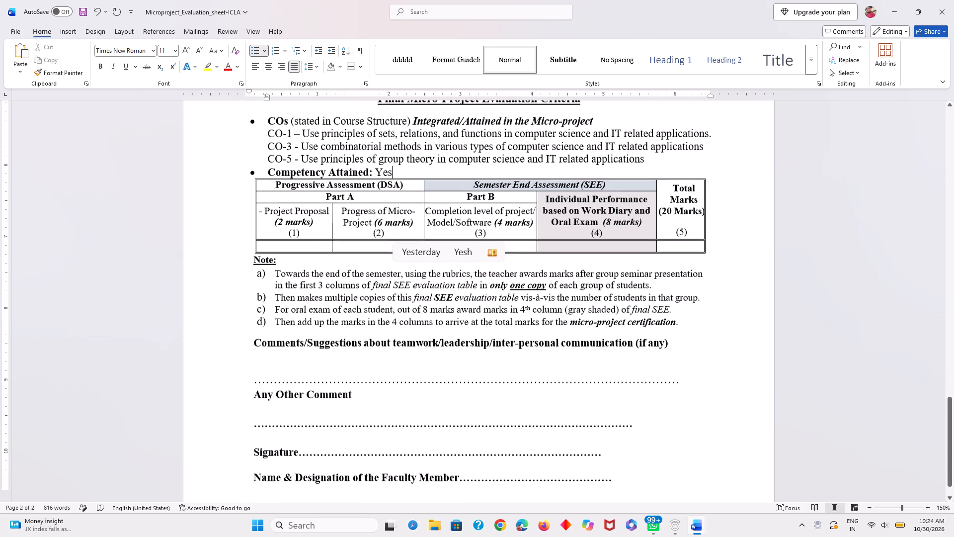
pyautogui.click(822, 299)
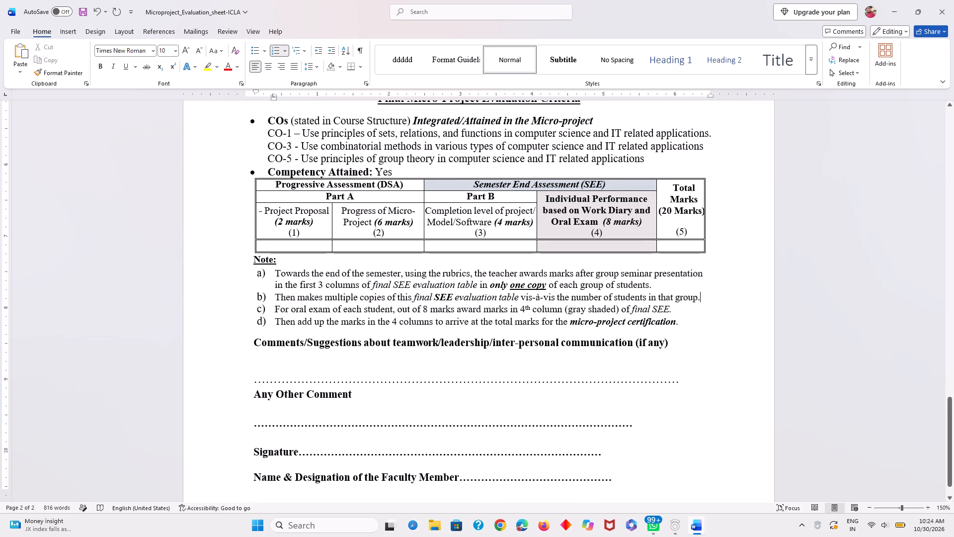
pyautogui.scroll(-1, 554, 310)
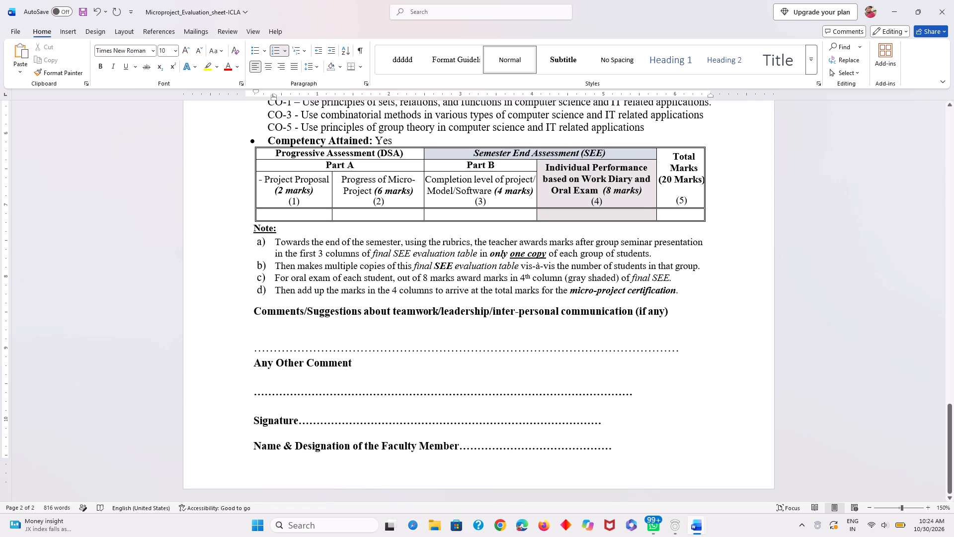
pyautogui.scroll(-1, 564, 333)
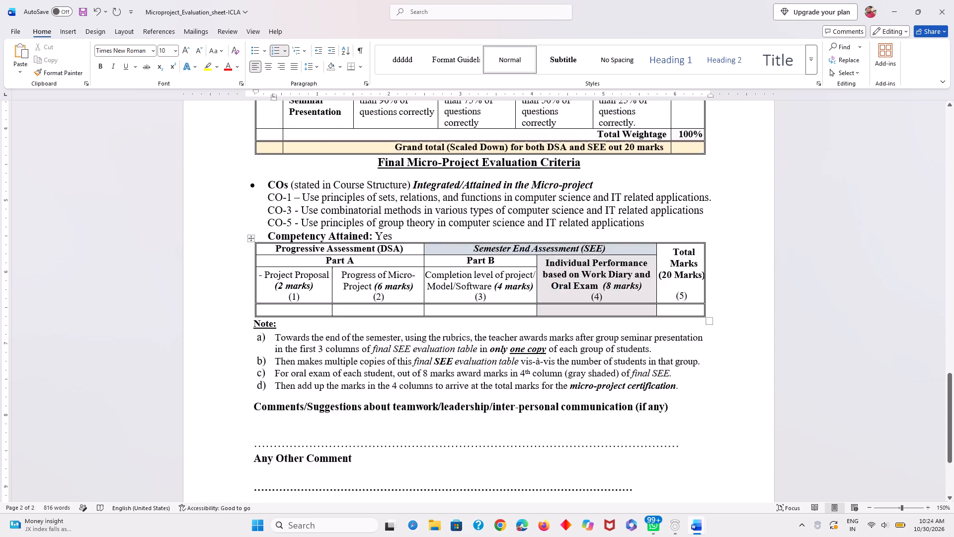
pyautogui.scroll(-2, 564, 333)
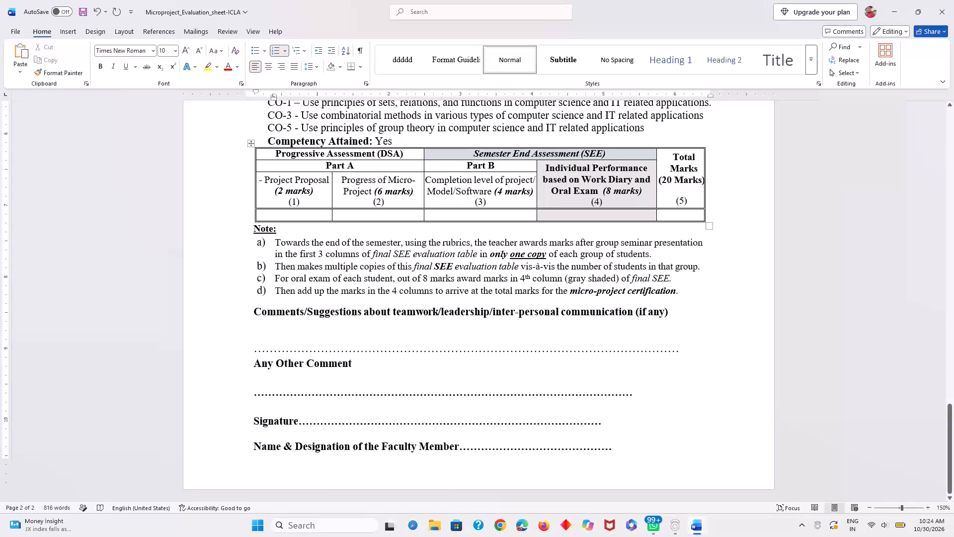
pyautogui.scroll(1, 520, 390)
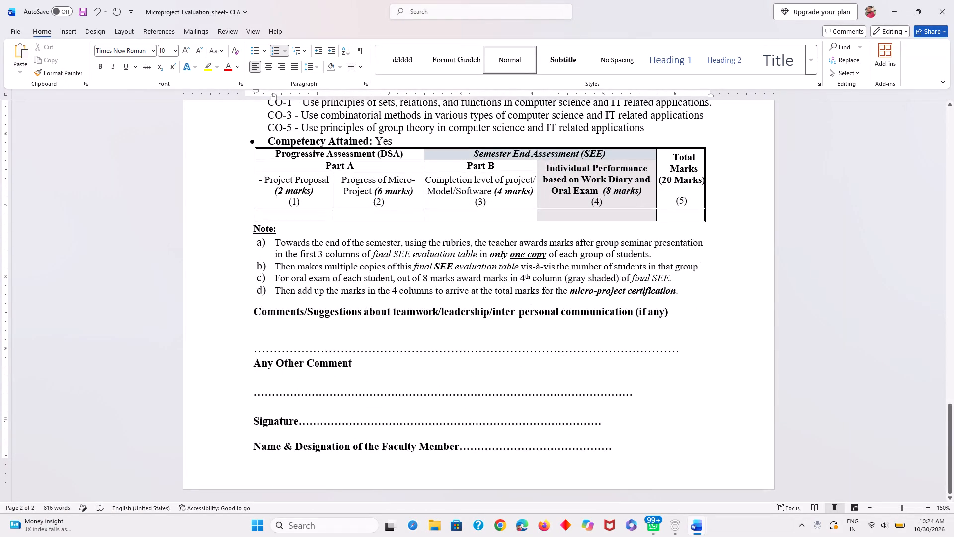
pyautogui.scroll(4, 792, 307)
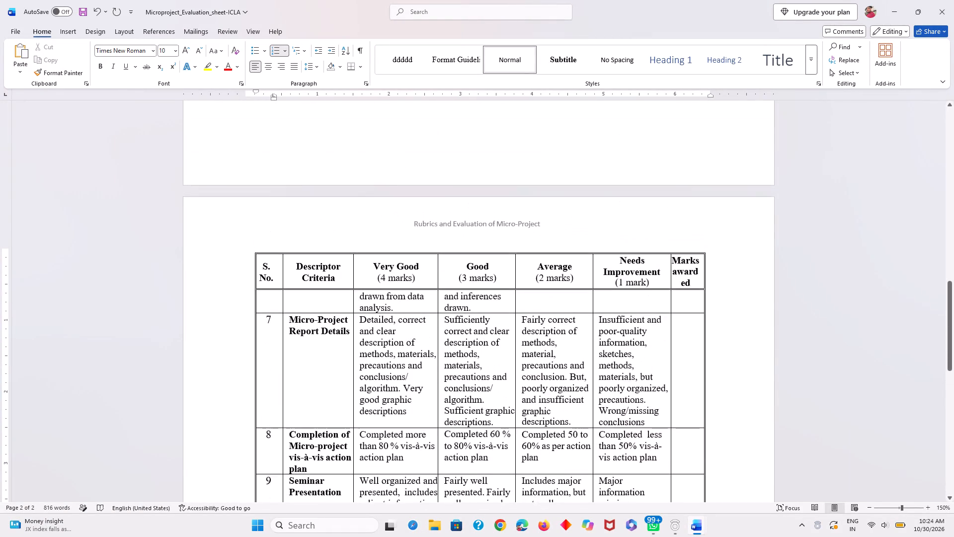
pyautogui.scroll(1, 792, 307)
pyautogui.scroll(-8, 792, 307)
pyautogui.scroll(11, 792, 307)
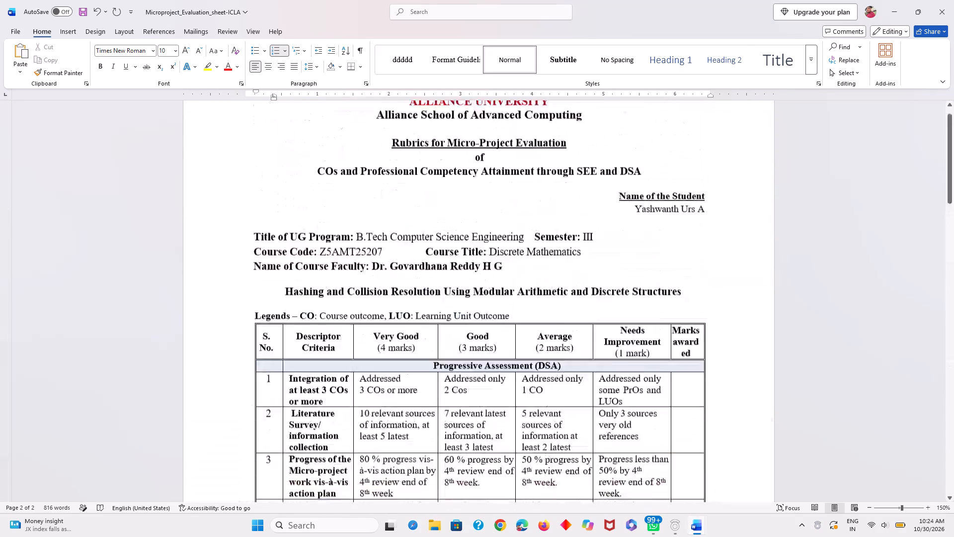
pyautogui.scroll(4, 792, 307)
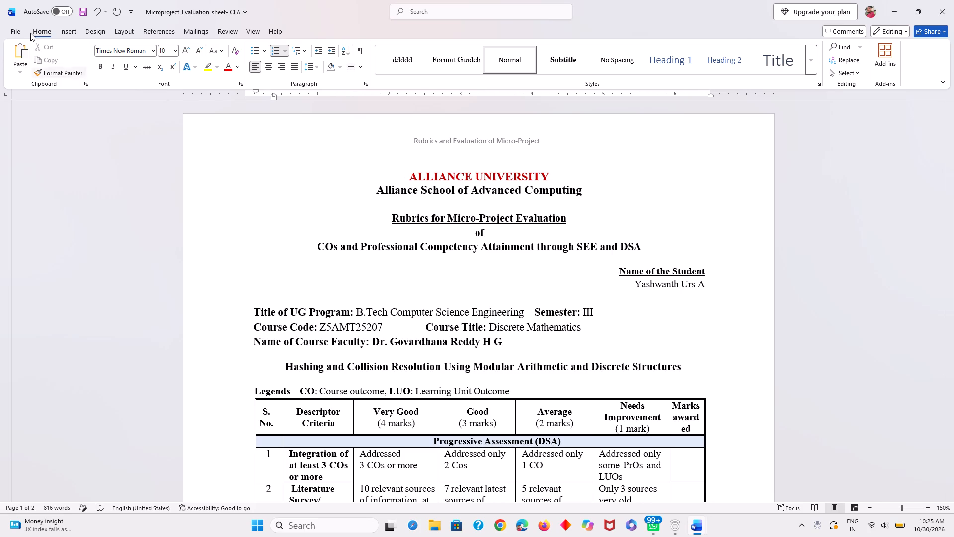
# Start saving a copy of the evaluation sheet to the OneDrive Documents folder, opening its file name for editing.
pyautogui.click(15, 31)
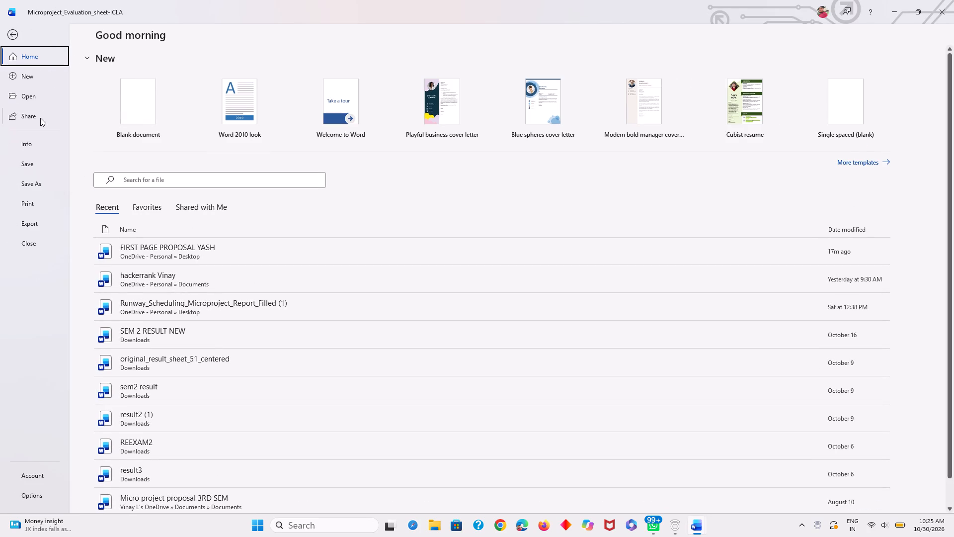
pyautogui.click(40, 178)
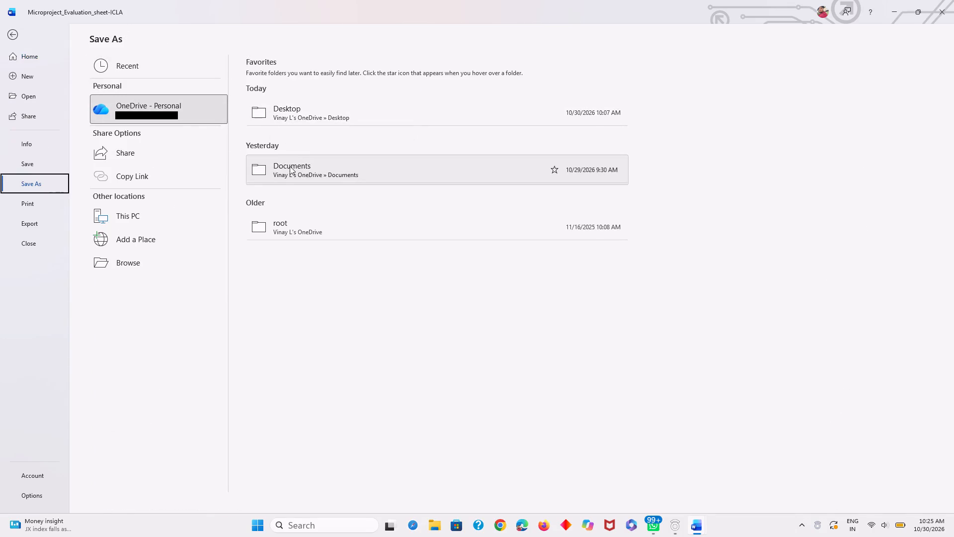
pyautogui.click(202, 118)
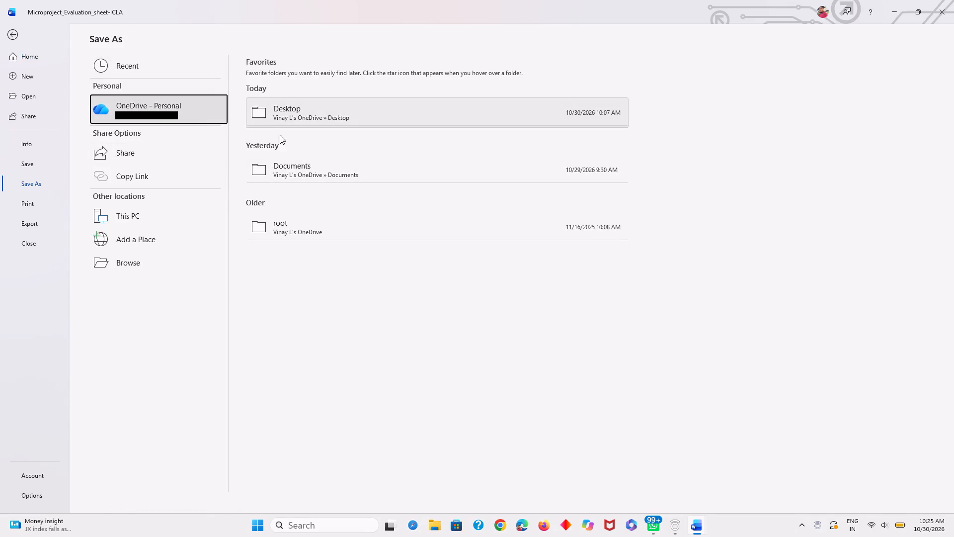
pyautogui.click(299, 164)
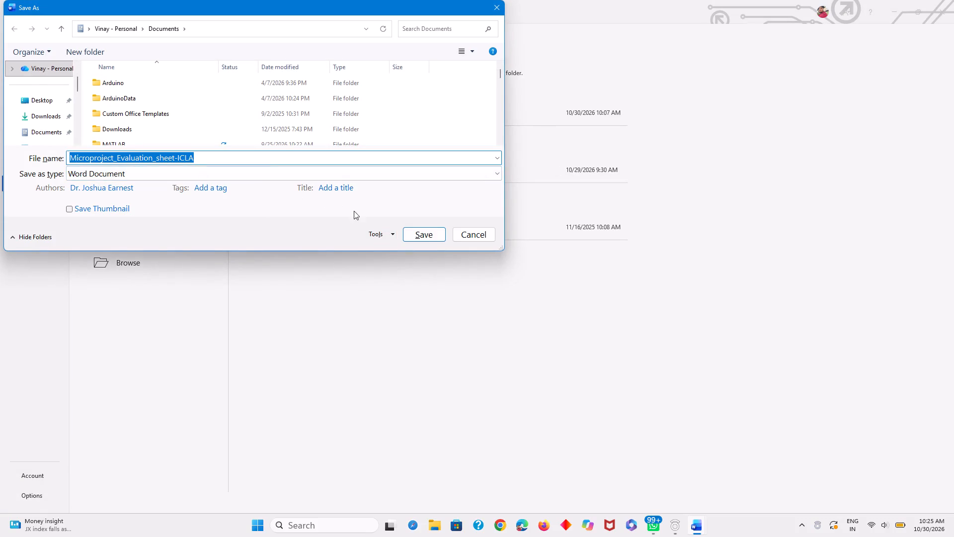
pyautogui.click(254, 161)
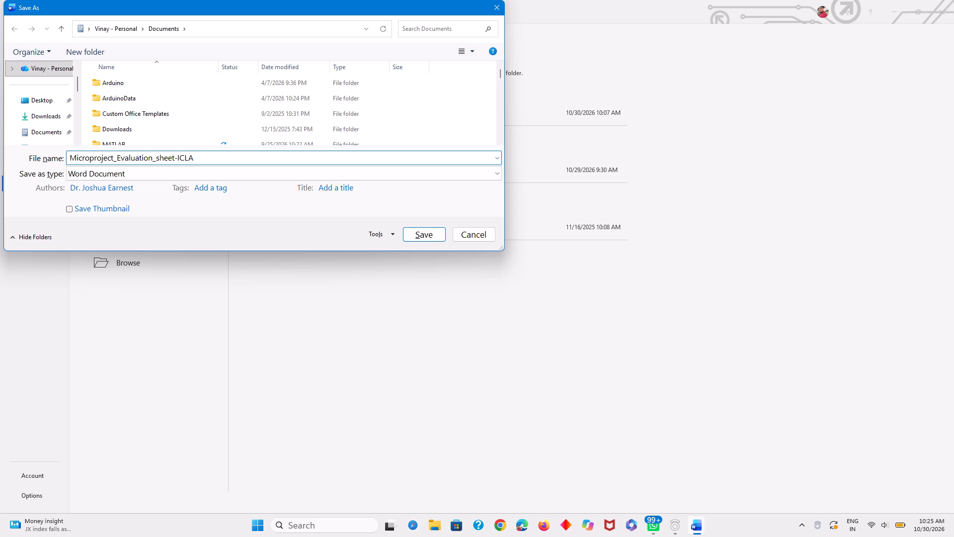
# Save the evaluation sheet copy as a Word document named "Microproject Evaluation Sheet YASH" in the Documents folder.
pyautogui.press('BackSpace')
pyautogui.press('BackSpace')
pyautogui.press('BackSpace')
pyautogui.press('BackSpace')
pyautogui.press('BackSpace')
pyautogui.press('BackSpace')
pyautogui.press('BackSpace')
pyautogui.press('BackSpace')
pyautogui.press('BackSpace')
pyautogui.press('BackSpace')
pyautogui.press('BackSpace')
pyautogui.press('BackSpace')
pyautogui.press('BackSpace')
pyautogui.press('BackSpace')
pyautogui.press('BackSpace')
pyautogui.press('BackSpace')
pyautogui.press('BackSpace')
pyautogui.press('BackSpace')
pyautogui.press('BackSpace')
pyautogui.press('BackSpace')
pyautogui.press('BackSpace')
pyautogui.press('BackSpace')
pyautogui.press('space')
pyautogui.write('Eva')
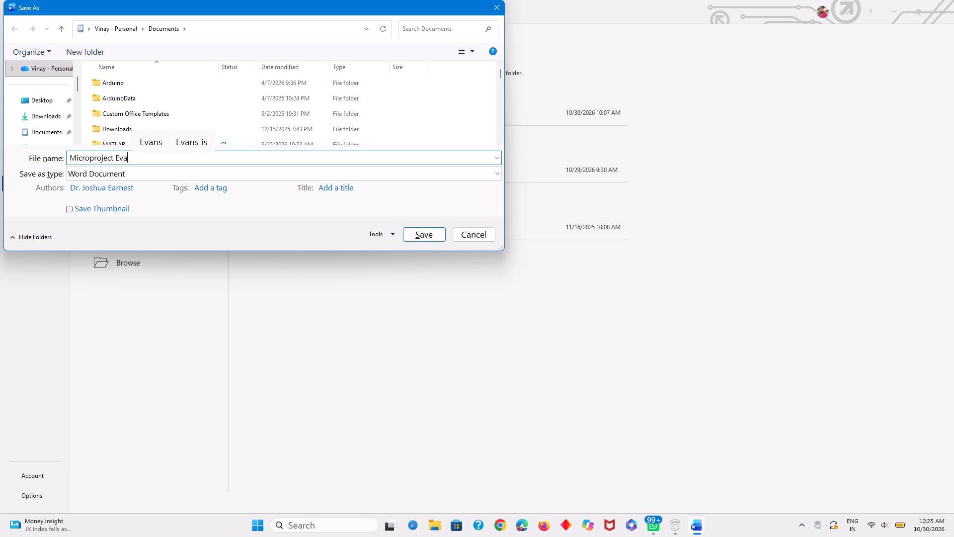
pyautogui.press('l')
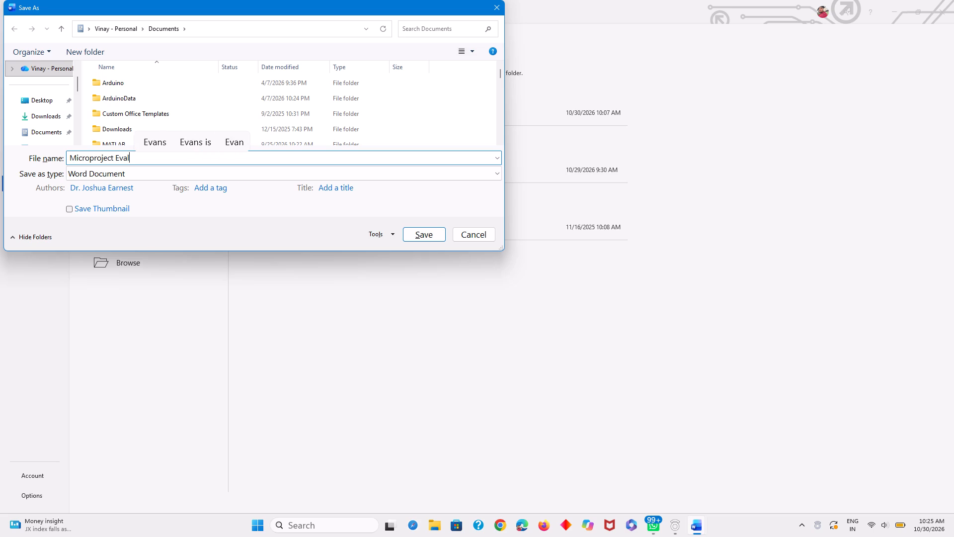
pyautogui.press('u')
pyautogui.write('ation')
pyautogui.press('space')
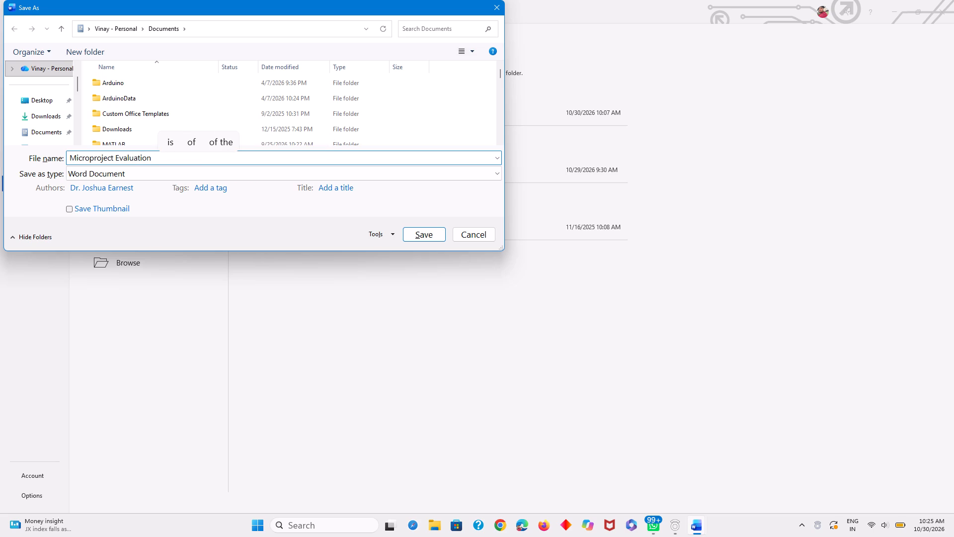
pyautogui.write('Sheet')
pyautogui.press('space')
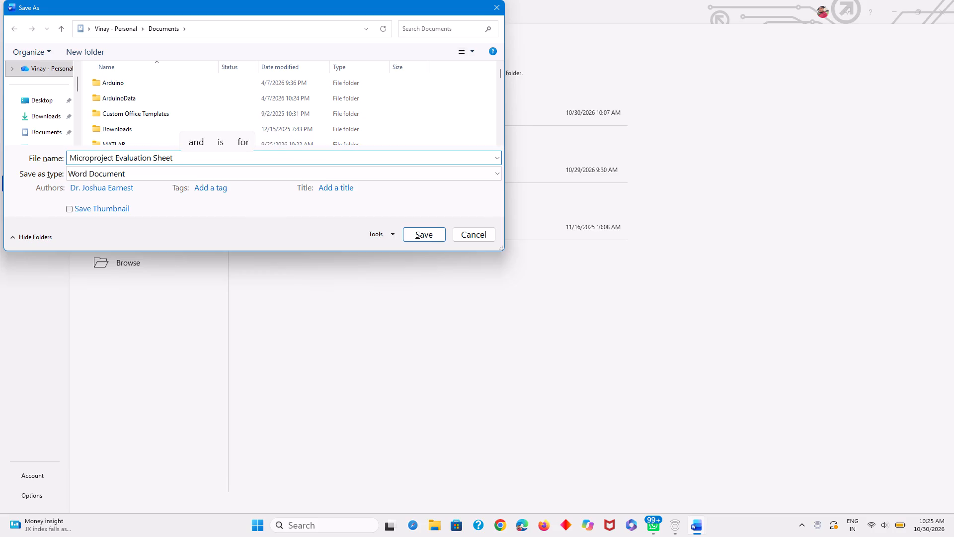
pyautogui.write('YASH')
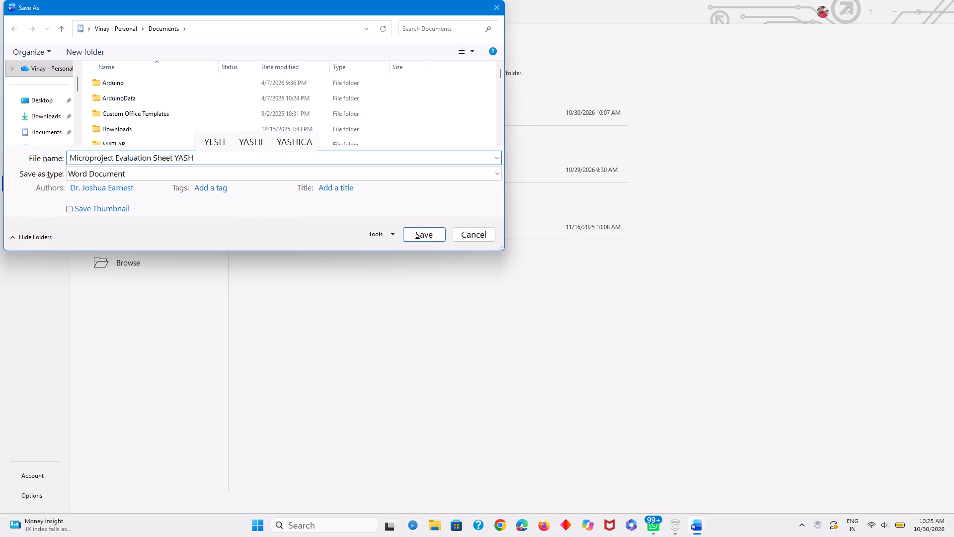
pyautogui.click(423, 239)
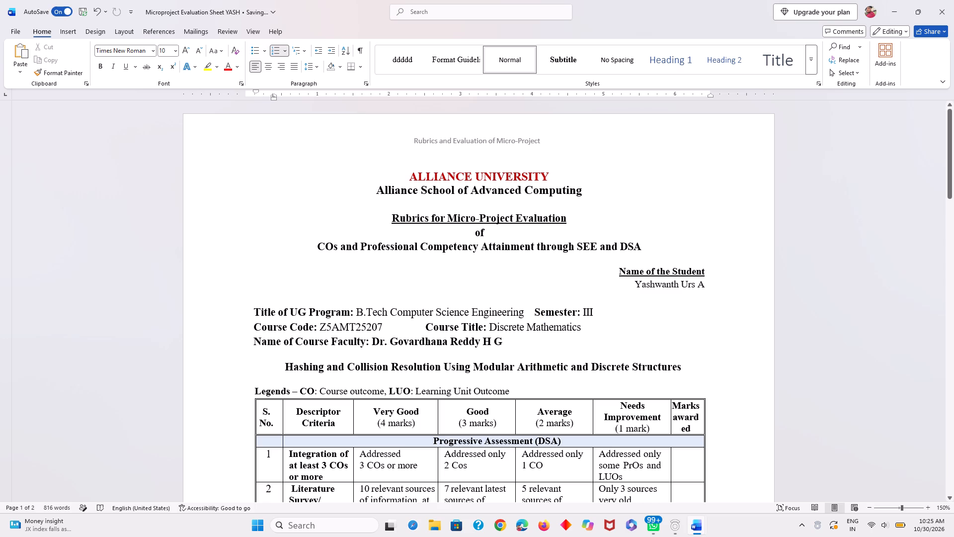
# Close the saved evaluation sheet document.
pyautogui.click(953, 0)
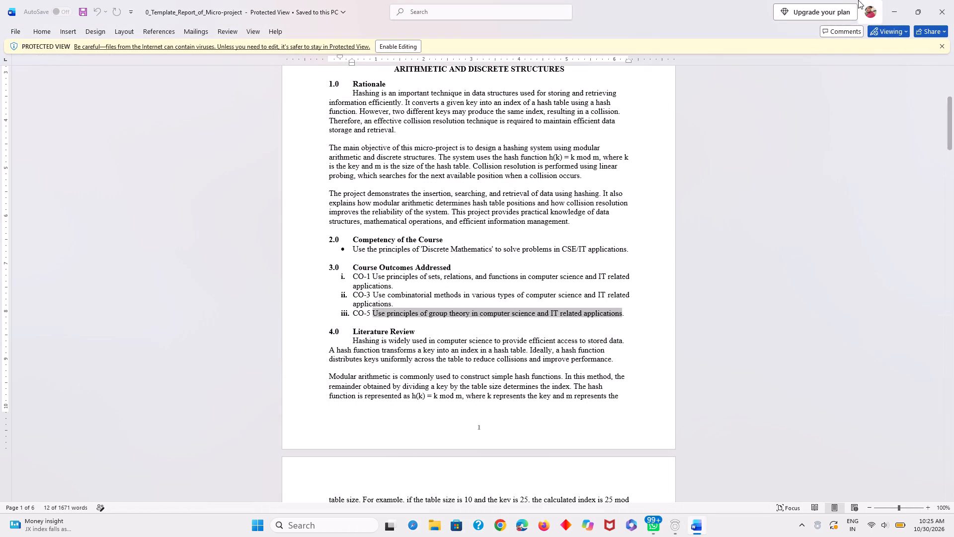